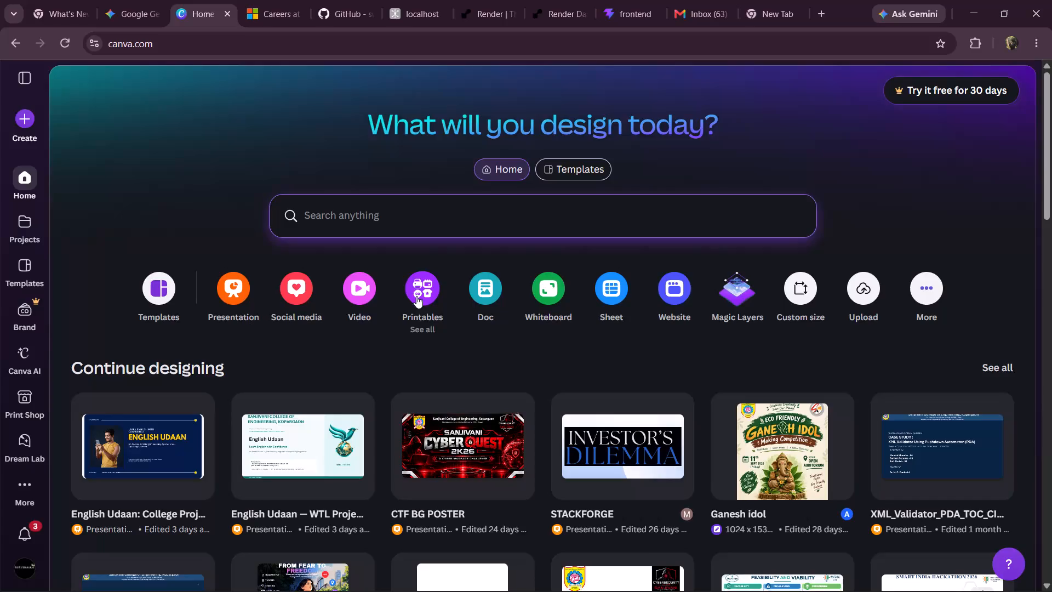
Look through the Canva home page, from the recent designs and suggested templates to the popular formats and print products.
{"action": "scroll", "coordinate": [424, 304], "scroll_direction": "down", "scroll_amount": 3}
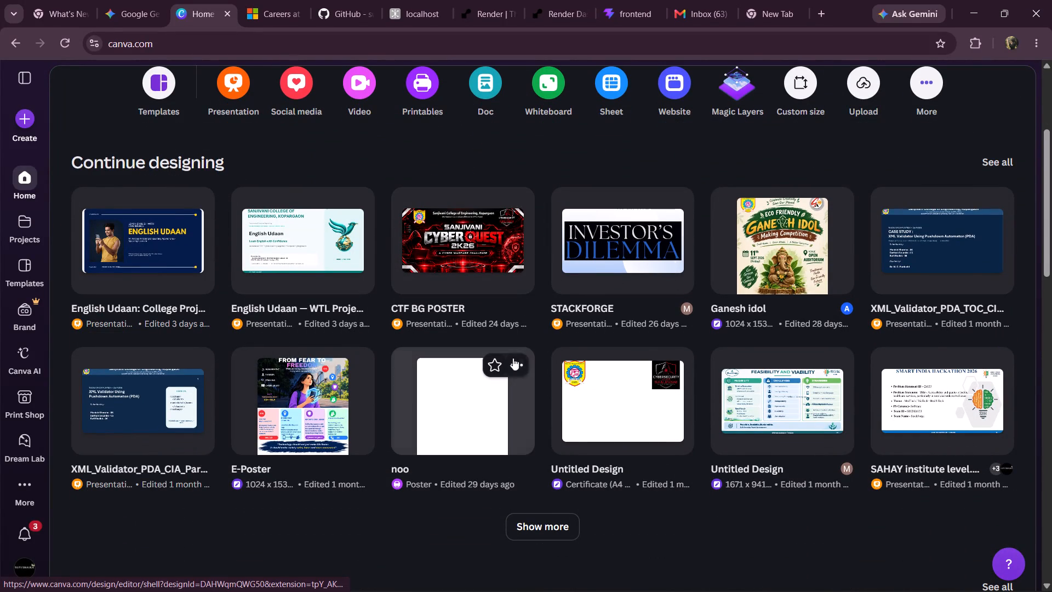
{"action": "scroll", "coordinate": [410, 395], "scroll_direction": "down", "scroll_amount": 4}
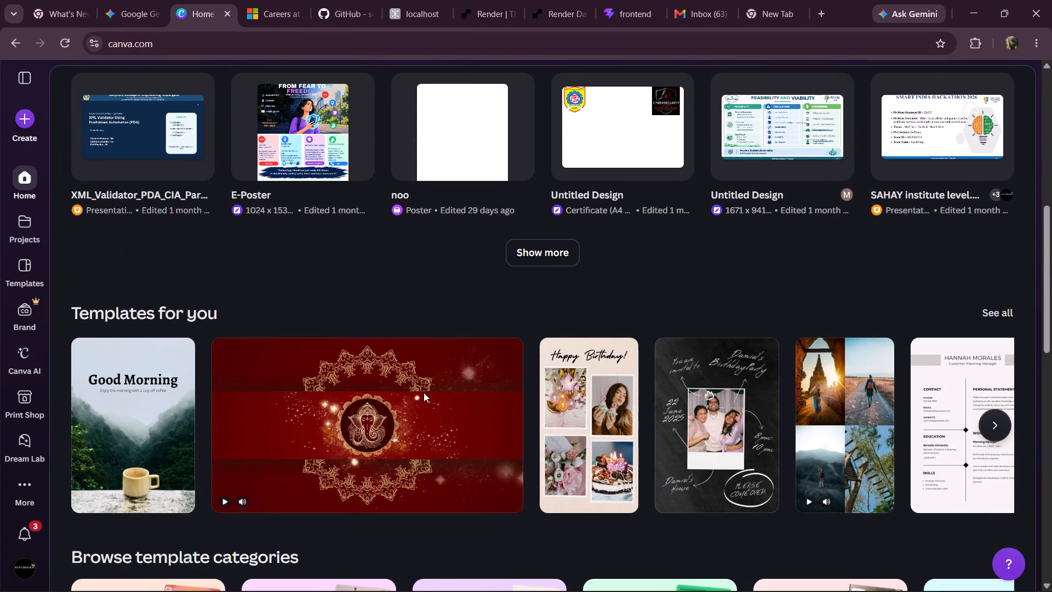
{"action": "scroll", "coordinate": [424, 392], "scroll_direction": "down", "scroll_amount": 15}
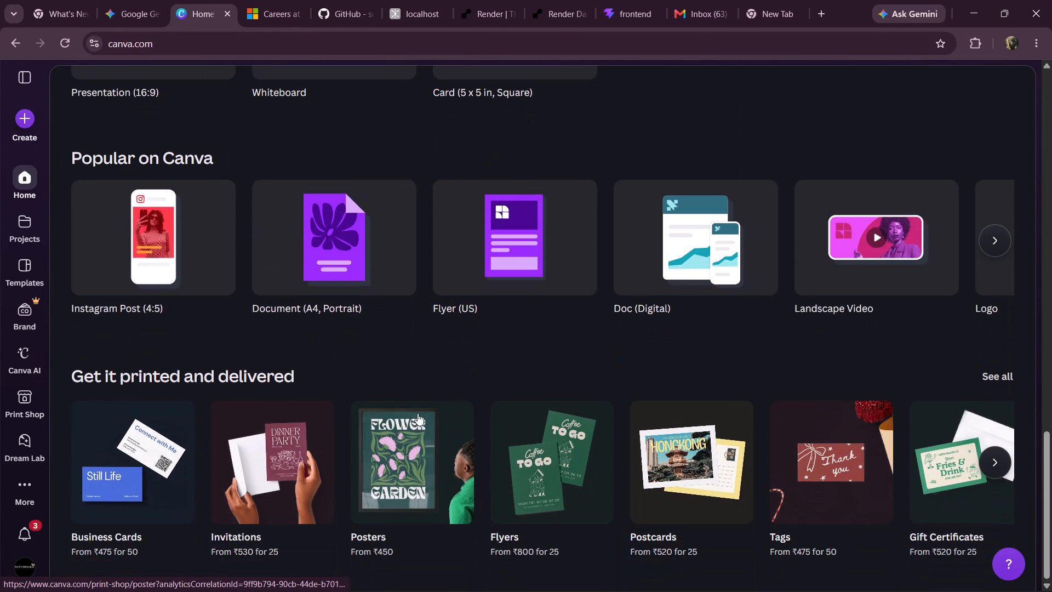
{"action": "scroll", "coordinate": [418, 413], "scroll_direction": "down", "scroll_amount": 4}
{"action": "scroll", "coordinate": [420, 423], "scroll_direction": "up", "scroll_amount": 14}
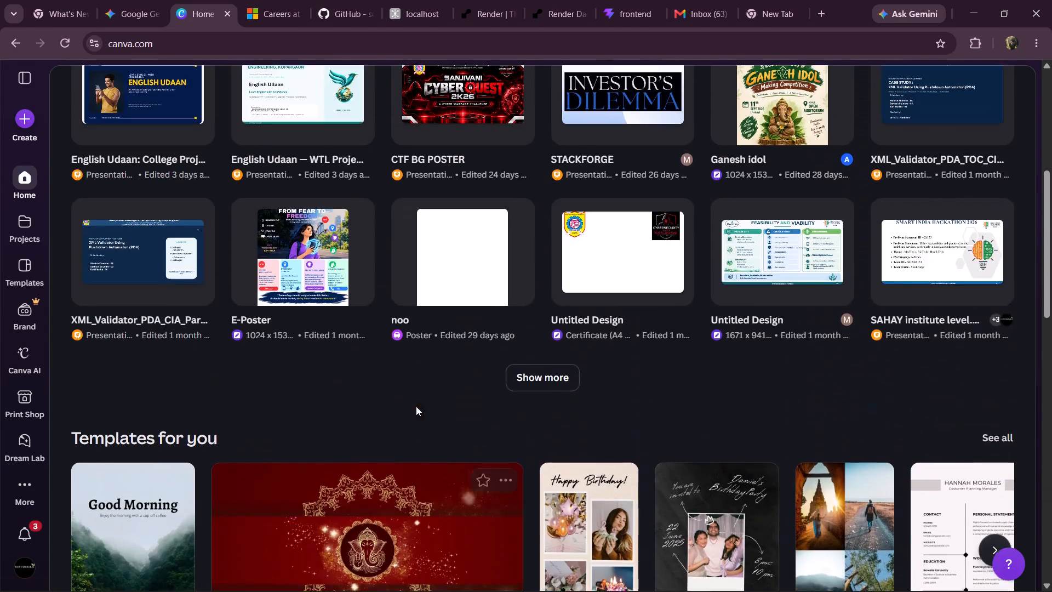
{"action": "scroll", "coordinate": [416, 406], "scroll_direction": "up", "scroll_amount": 11}
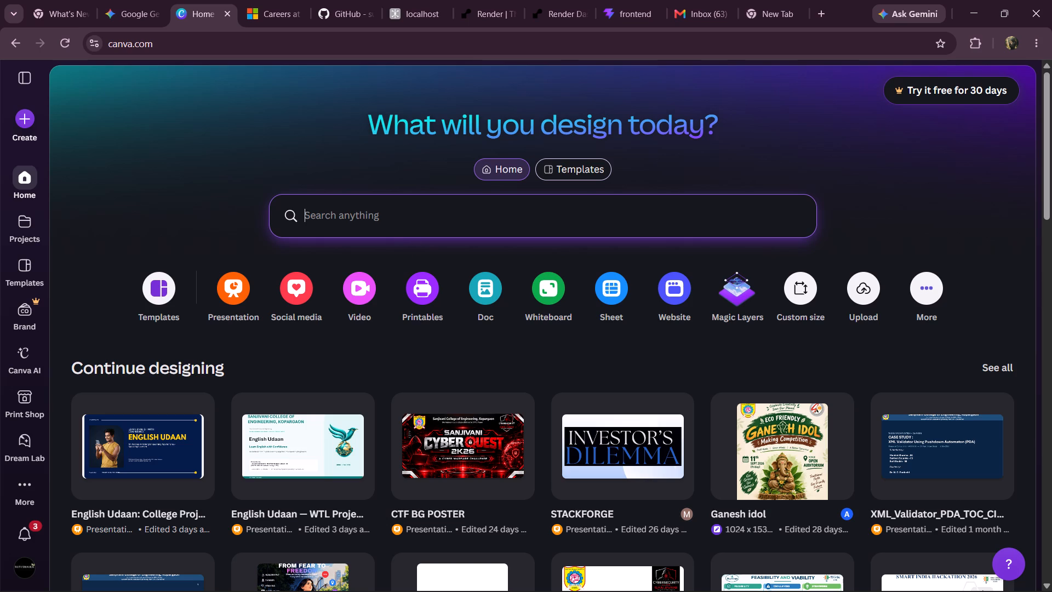
Expand the Canva sidebar with the recent designs and check the account notifications.
{"action": "left_click", "coordinate": [22, 78]}
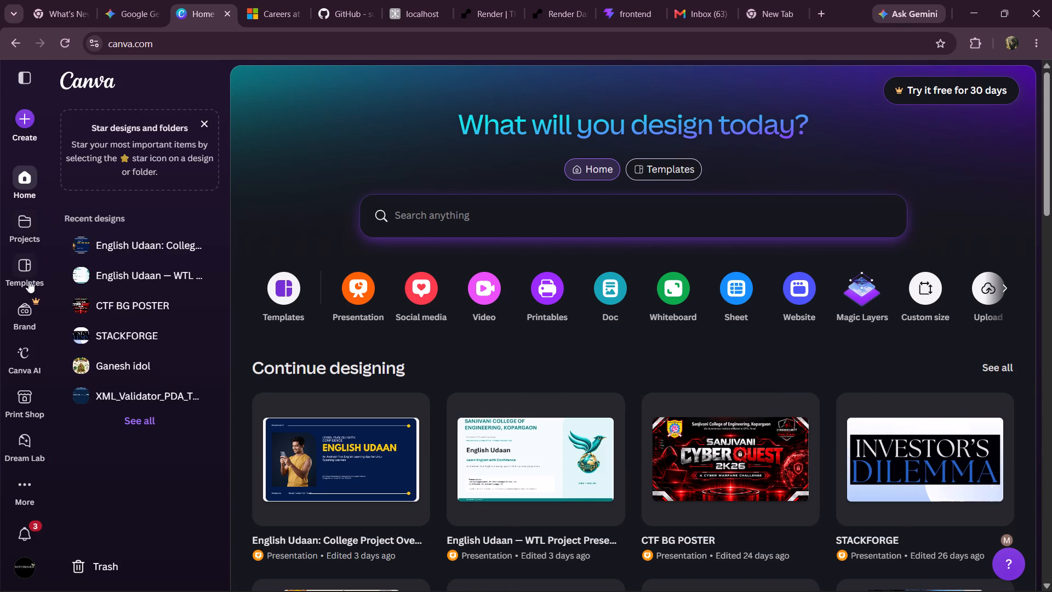
{"action": "left_click", "coordinate": [28, 539]}
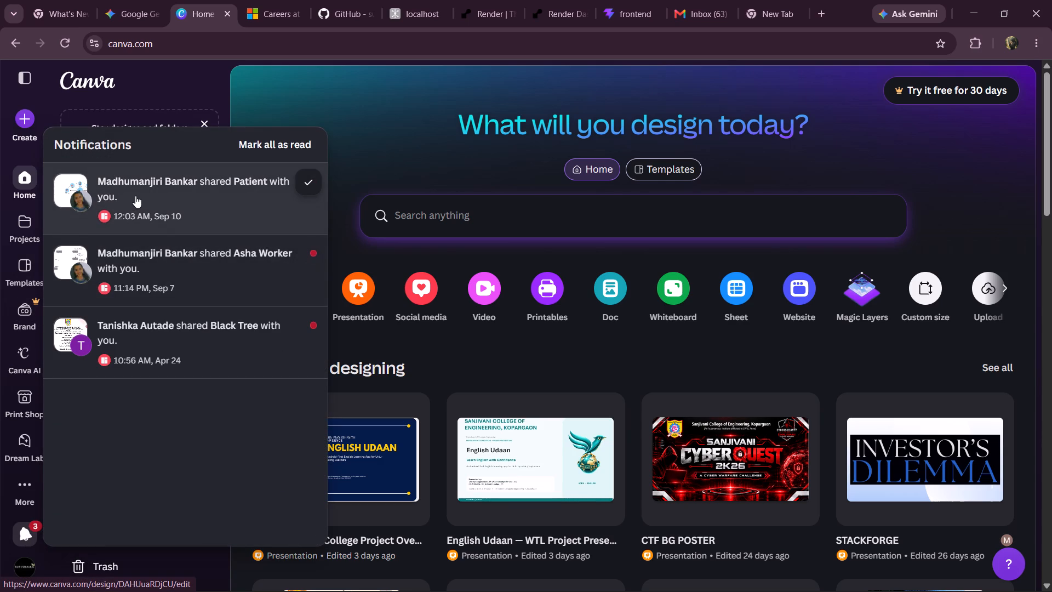
{"action": "left_click", "coordinate": [440, 101]}
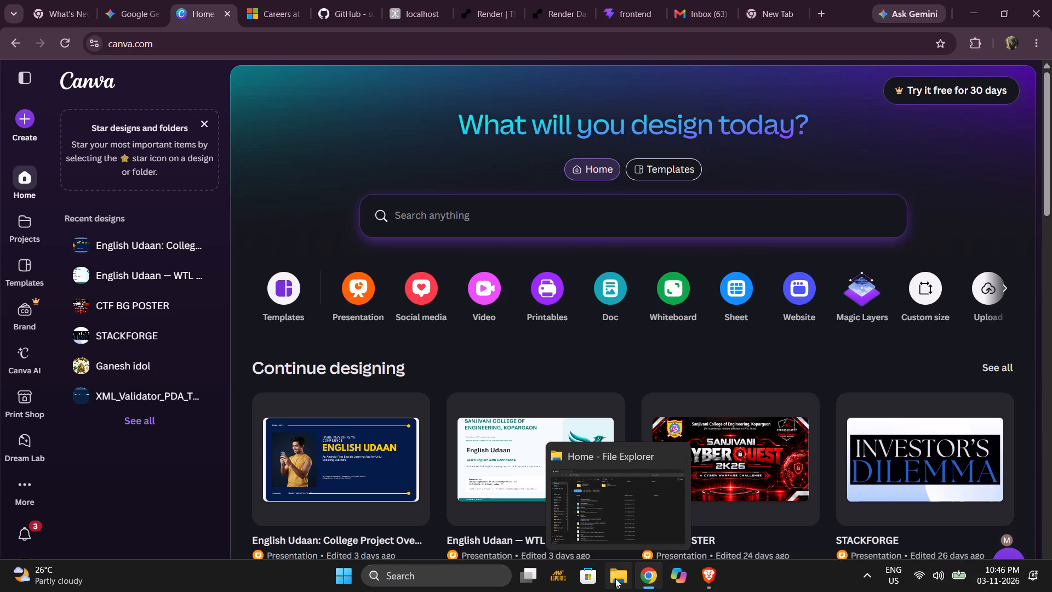
Switch to the empty browser tab and open Google Slides in it from the Google apps.
{"action": "left_click", "coordinate": [761, 0]}
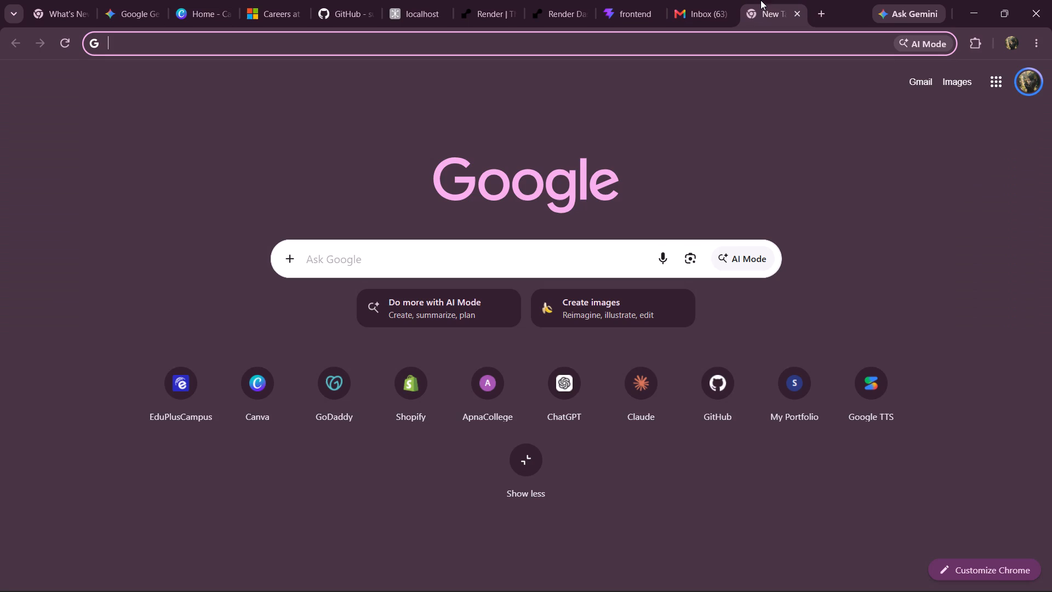
{"action": "left_click", "coordinate": [996, 88]}
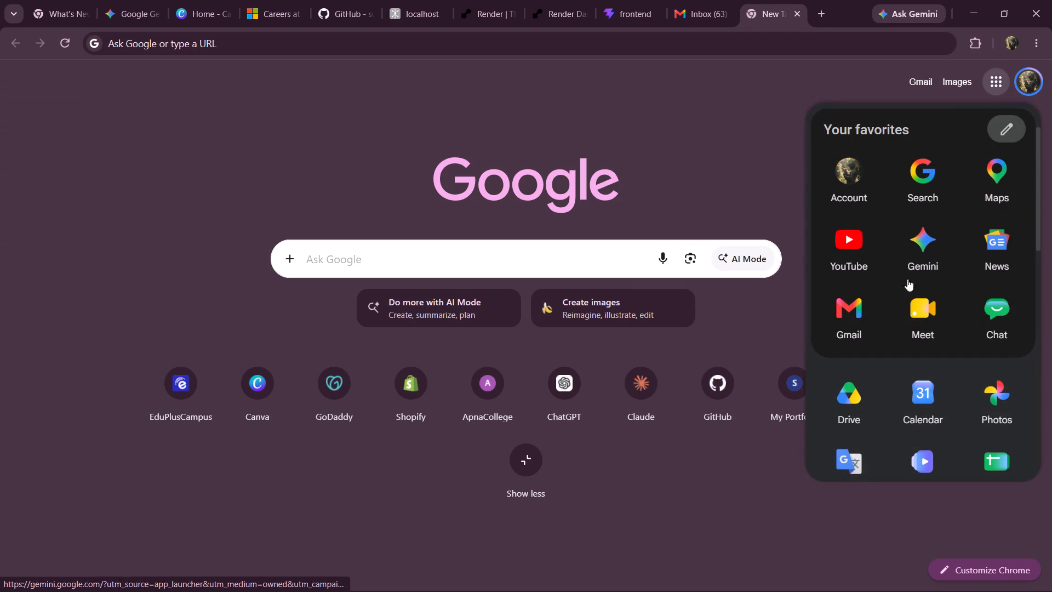
{"action": "scroll", "coordinate": [917, 340], "scroll_direction": "down", "scroll_amount": 2}
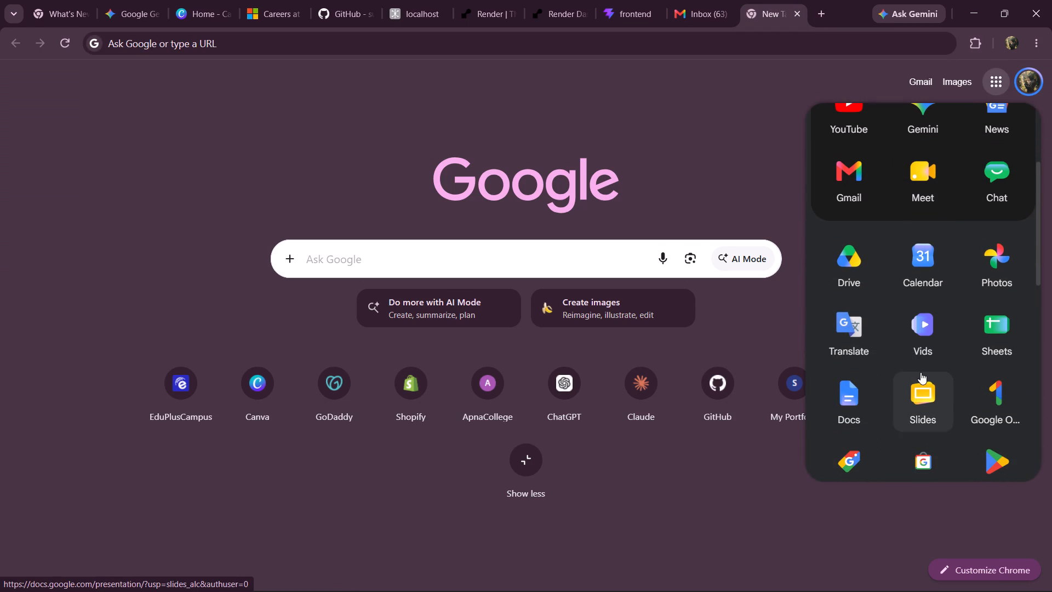
{"action": "left_click", "coordinate": [921, 372]}
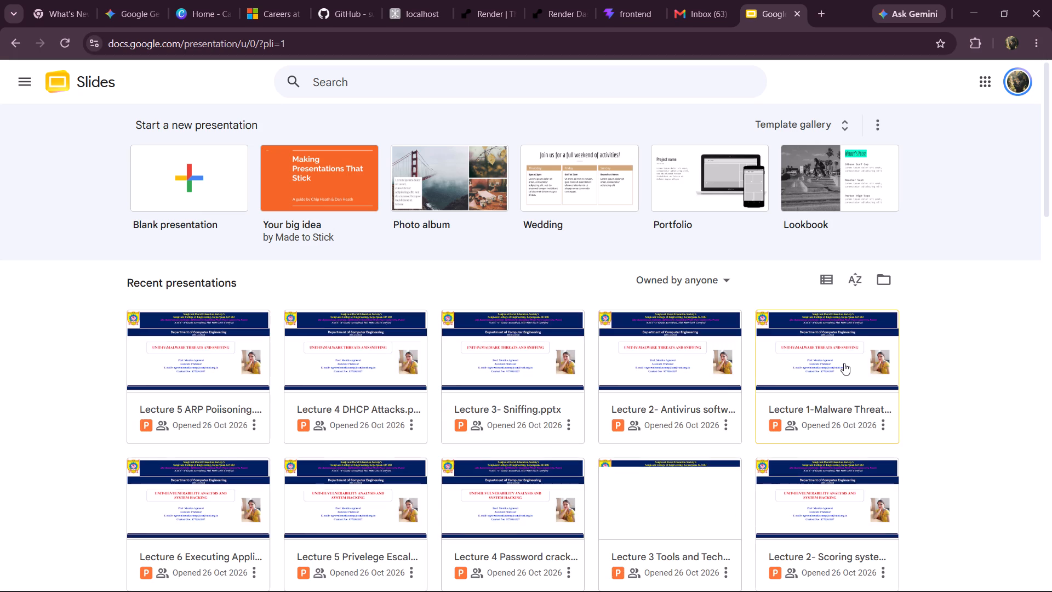
Look through the recent presentations on the Google Slides home page.
{"action": "scroll", "coordinate": [753, 331], "scroll_direction": "down", "scroll_amount": 5}
{"action": "scroll", "coordinate": [730, 328], "scroll_direction": "up", "scroll_amount": 2}
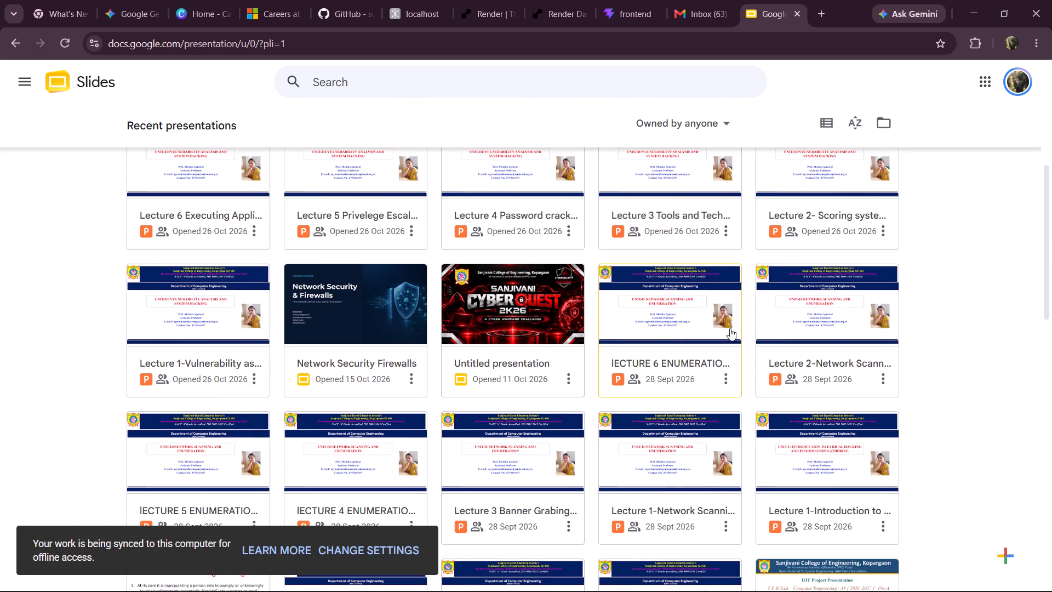
Look further through the older recent presentations and return to the templates for starting a new presentation.
{"action": "scroll", "coordinate": [730, 328], "scroll_direction": "up", "scroll_amount": 3}
{"action": "scroll", "coordinate": [730, 328], "scroll_direction": "down", "scroll_amount": 11}
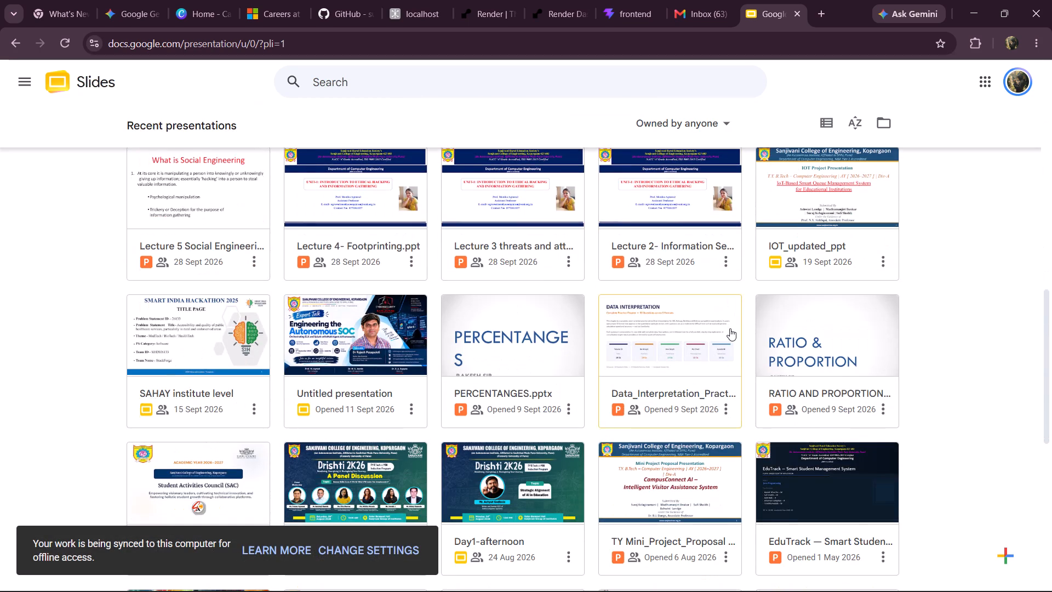
{"action": "scroll", "coordinate": [730, 328], "scroll_direction": "up", "scroll_amount": 14}
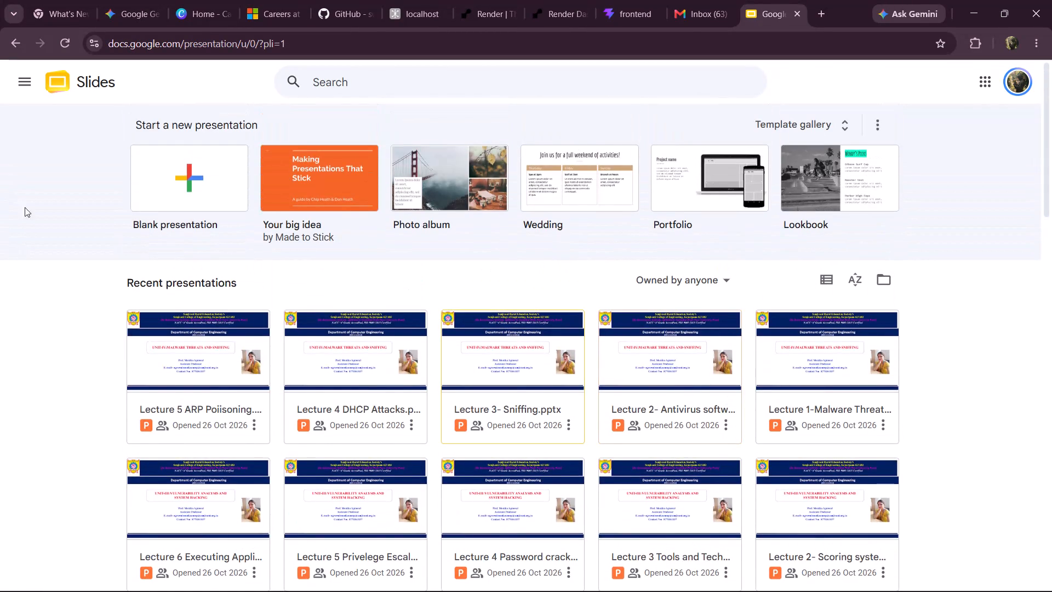
Expand the Google Slides sidebar with the other Google apps and the settings.
{"action": "left_click", "coordinate": [17, 84]}
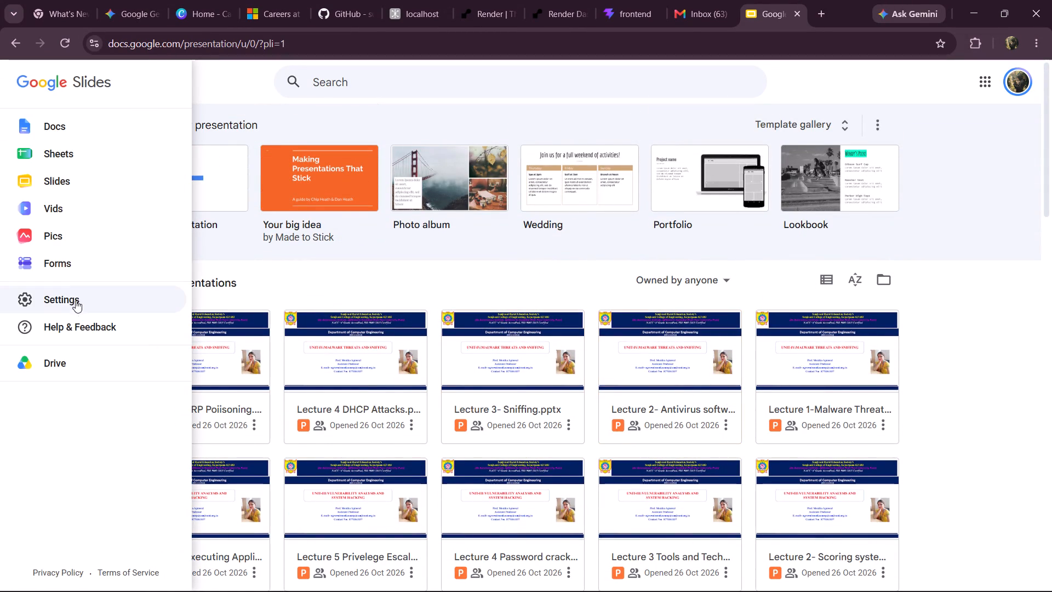
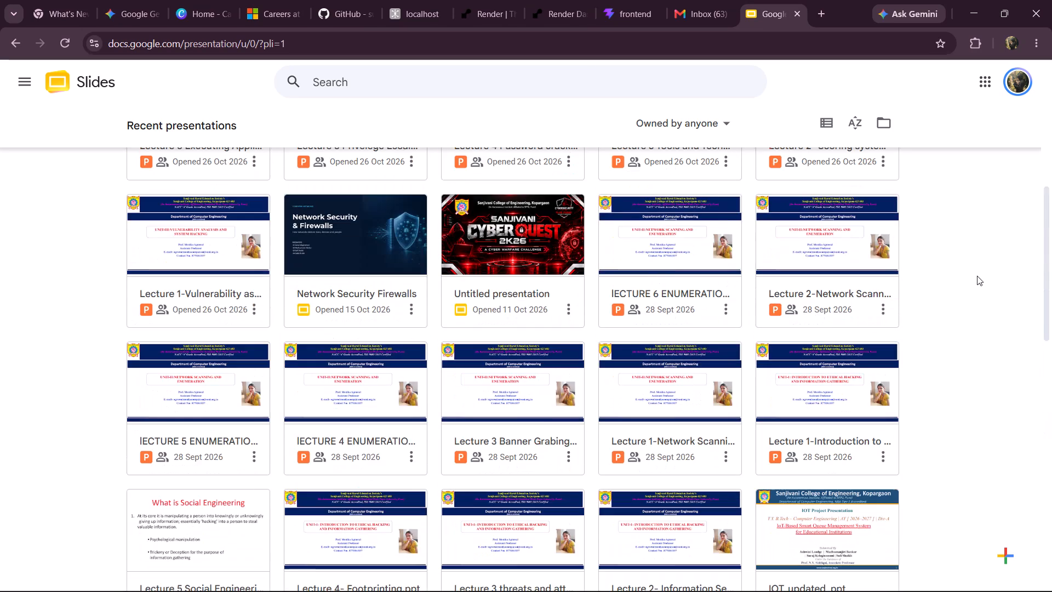
Return to the start of the Google Slides home page and view the templates for starting a new presentation.
{"action": "scroll", "coordinate": [977, 275], "scroll_direction": "up", "scroll_amount": 7}
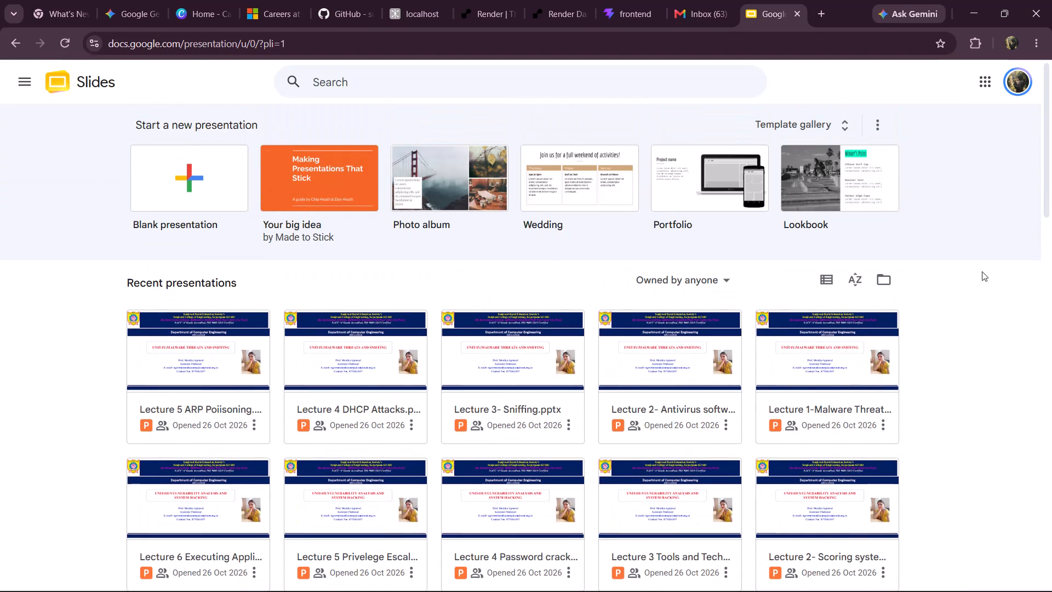
{"action": "scroll", "coordinate": [982, 271], "scroll_direction": "up", "scroll_amount": 3}
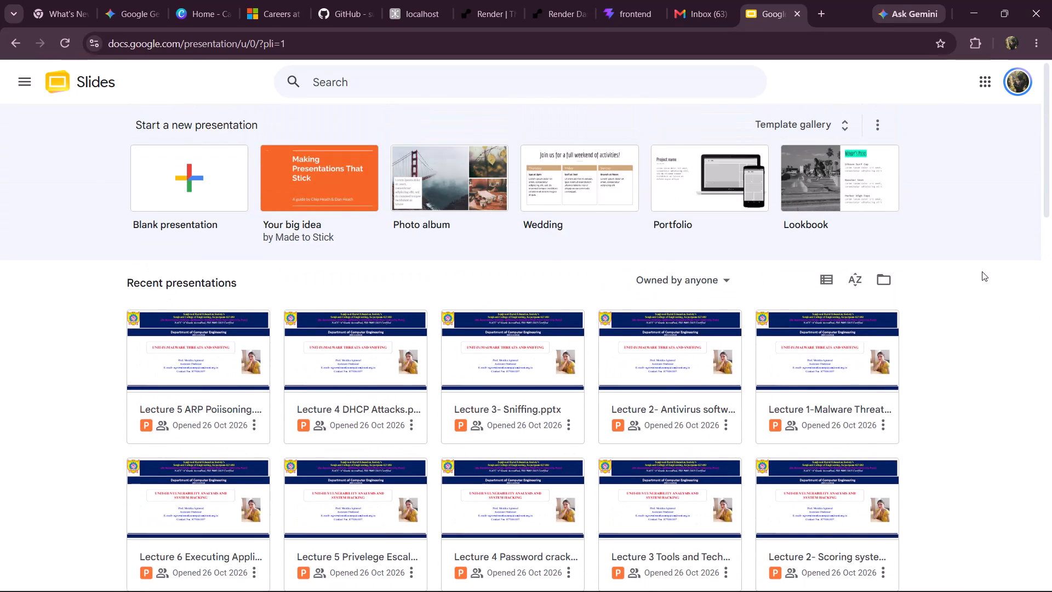
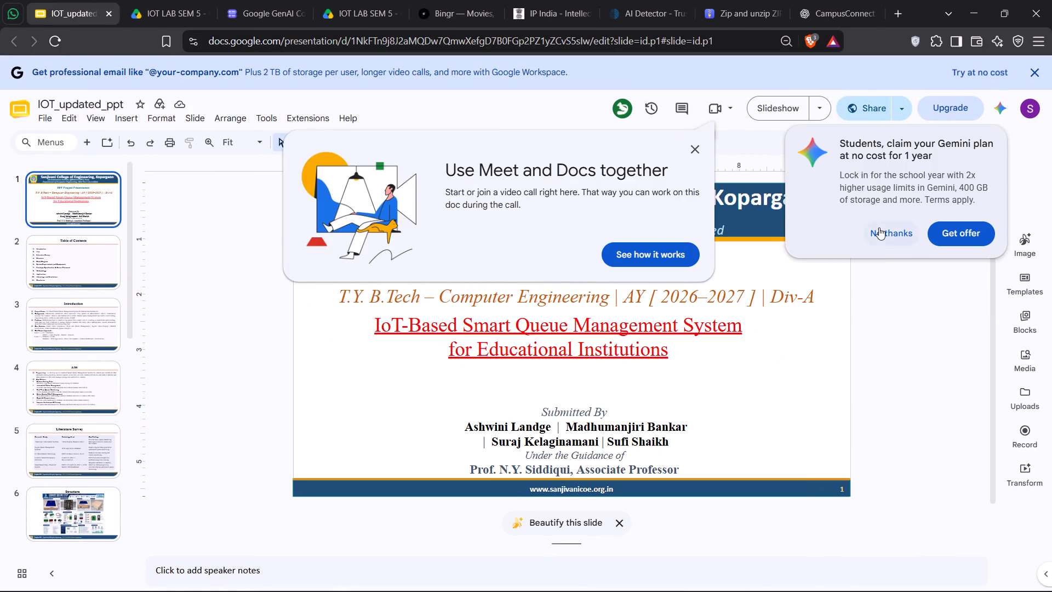
Dismiss the "Use Meet and Docs together" promotion covering the first slide of the IOT_updated_ppt presentation.
{"action": "scroll", "coordinate": [881, 287], "scroll_direction": "down", "scroll_amount": 3}
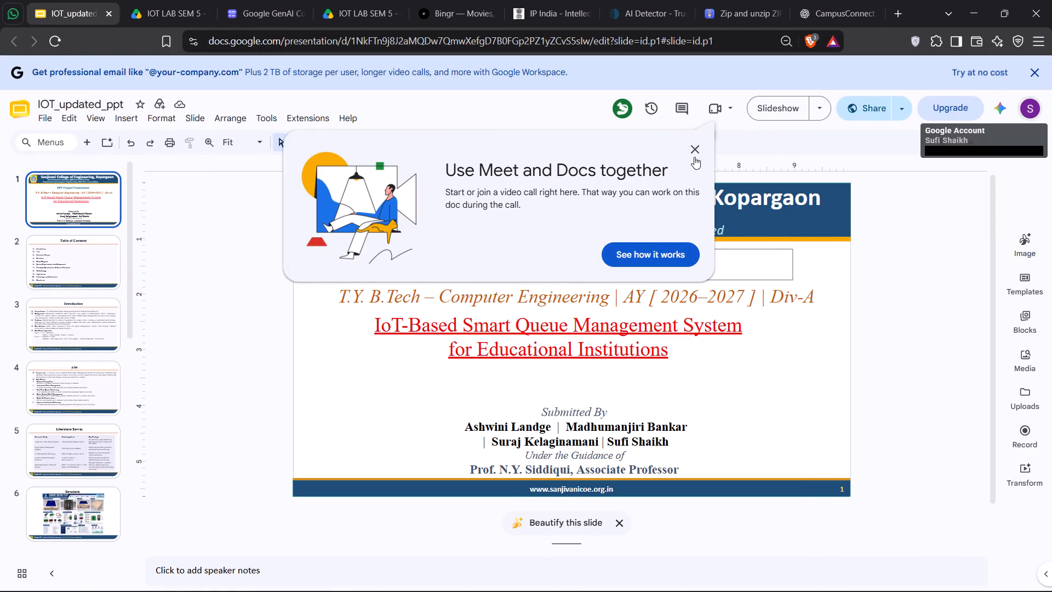
{"action": "left_click", "coordinate": [700, 153]}
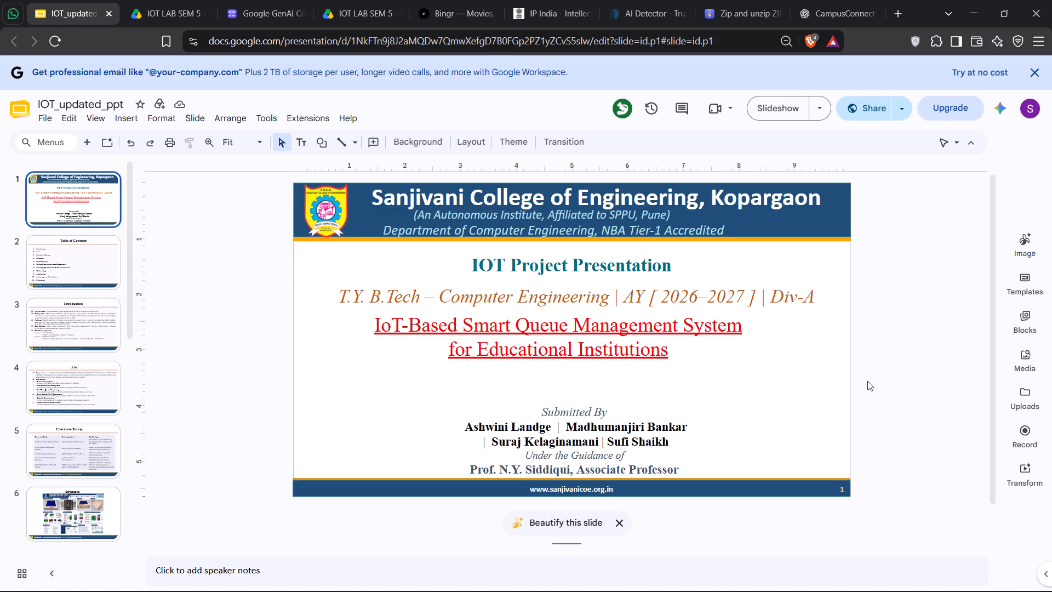
Dismiss the suggestion to beautify the title slide.
{"action": "scroll", "coordinate": [867, 381], "scroll_direction": "down", "scroll_amount": 4}
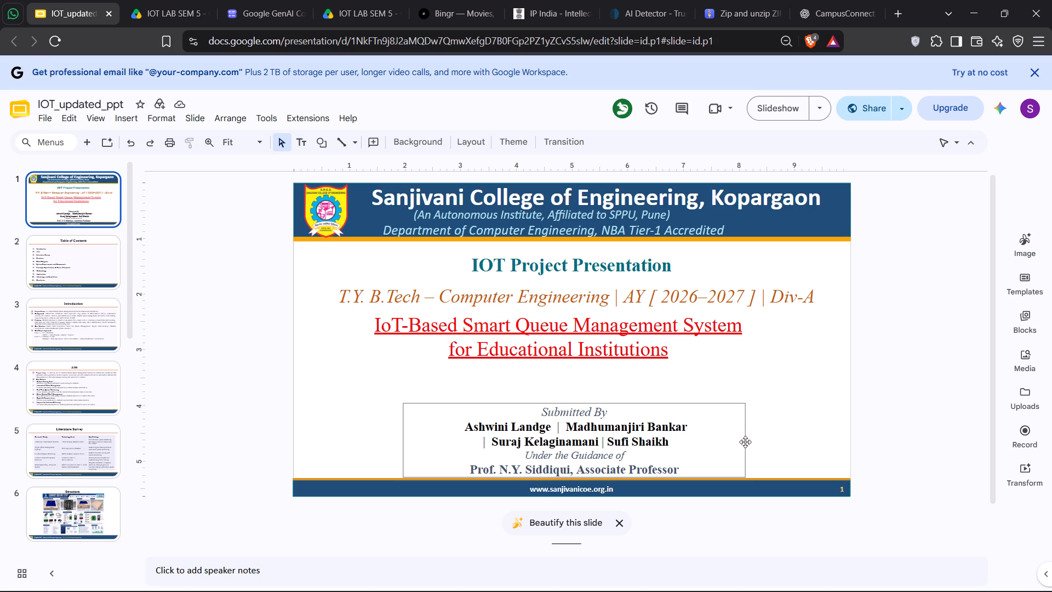
{"action": "left_click", "coordinate": [618, 527]}
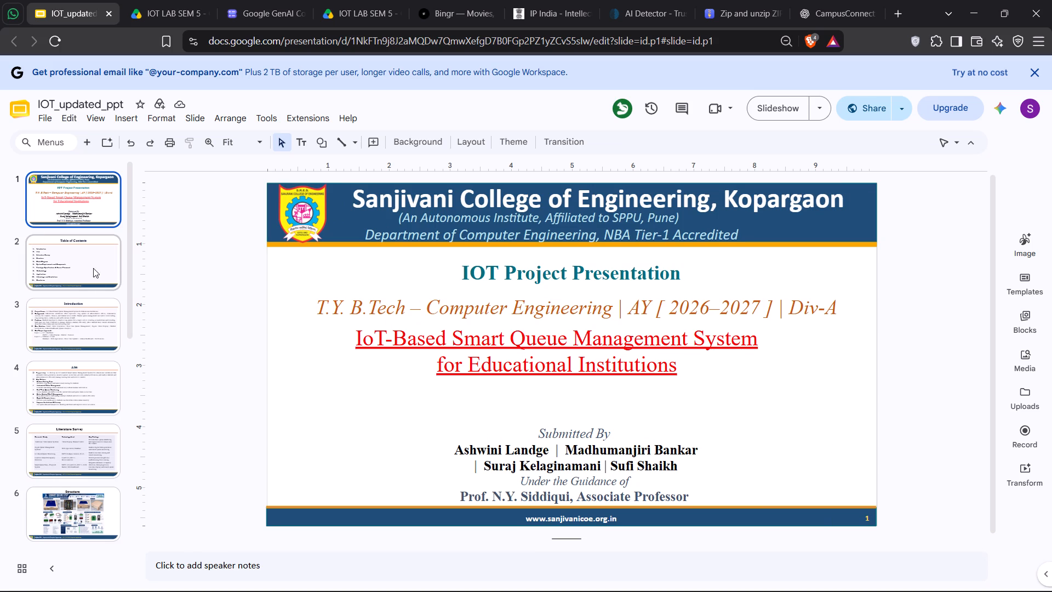
Look through the opening slides of the IOT_updated_ppt presentation, from the title and Table of Contents to Introduction and Aim.
{"action": "scroll", "coordinate": [98, 286], "scroll_direction": "down", "scroll_amount": 18}
{"action": "scroll", "coordinate": [98, 290], "scroll_direction": "up", "scroll_amount": 5}
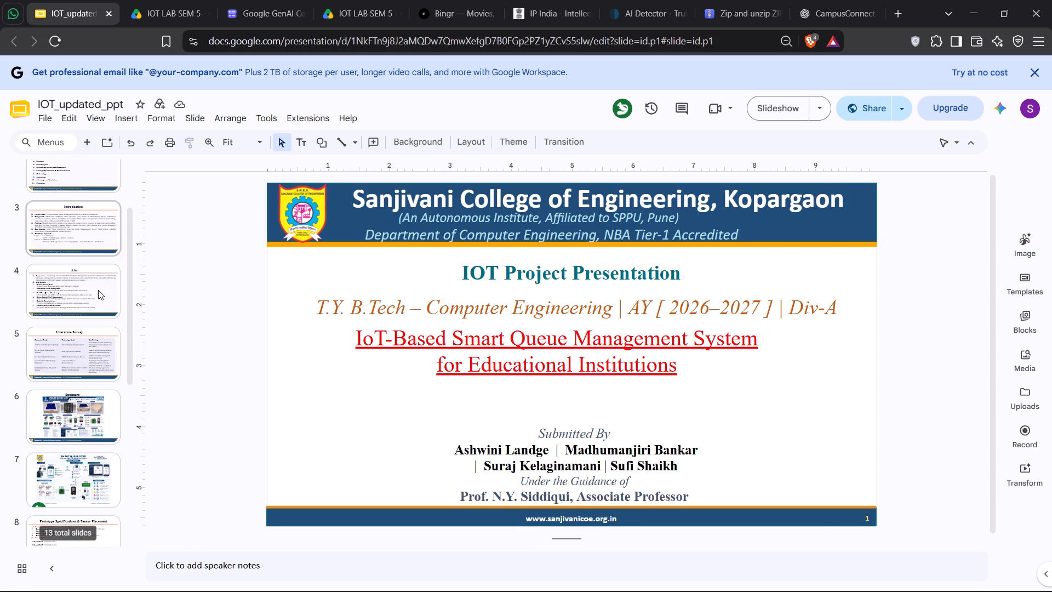
{"action": "scroll", "coordinate": [89, 299], "scroll_direction": "up", "scroll_amount": 7}
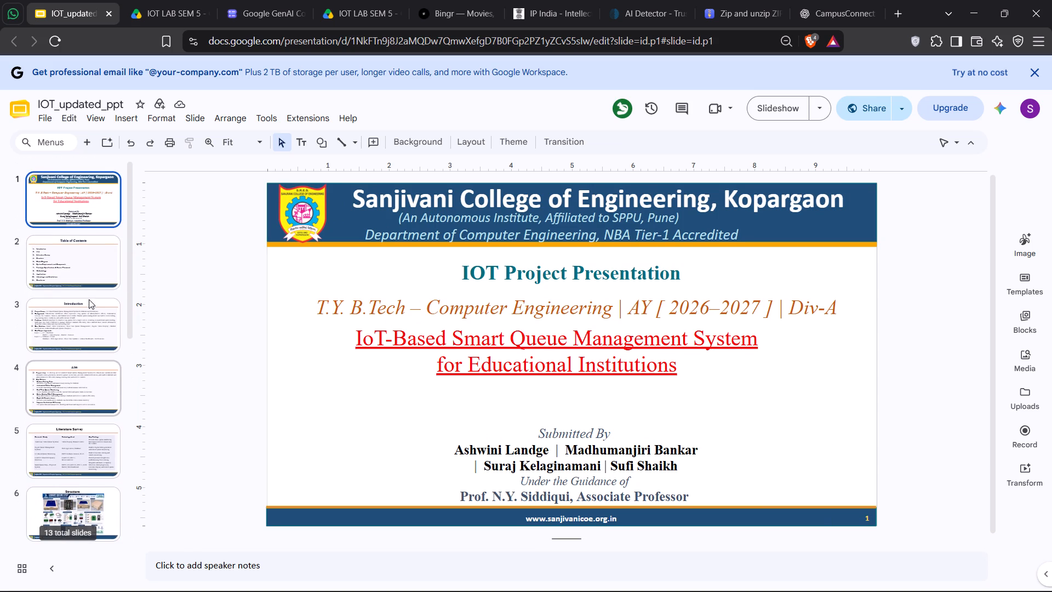
{"action": "left_click", "coordinate": [62, 259]}
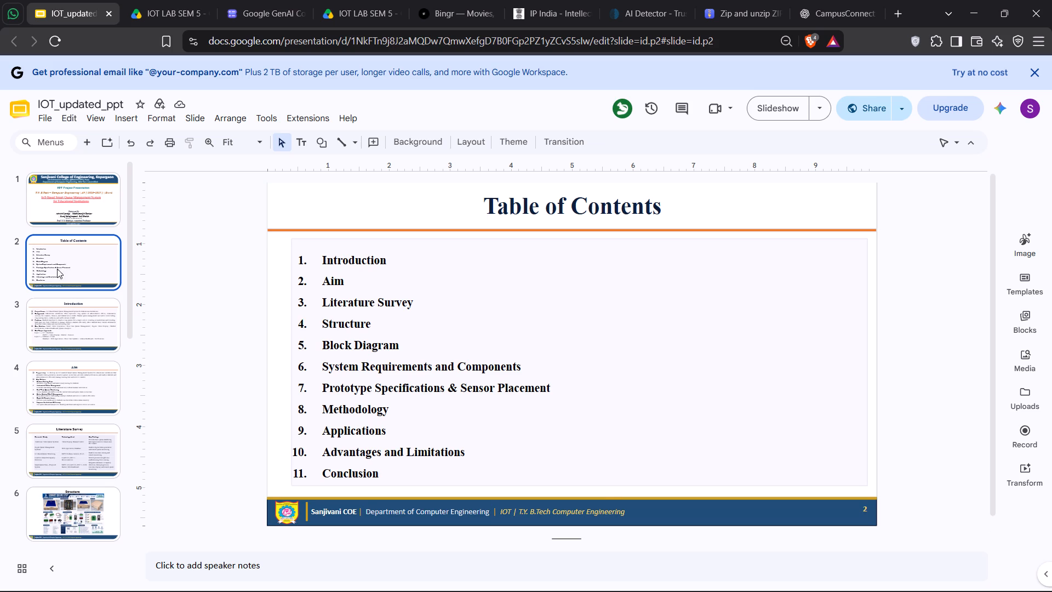
{"action": "left_click", "coordinate": [54, 216]}
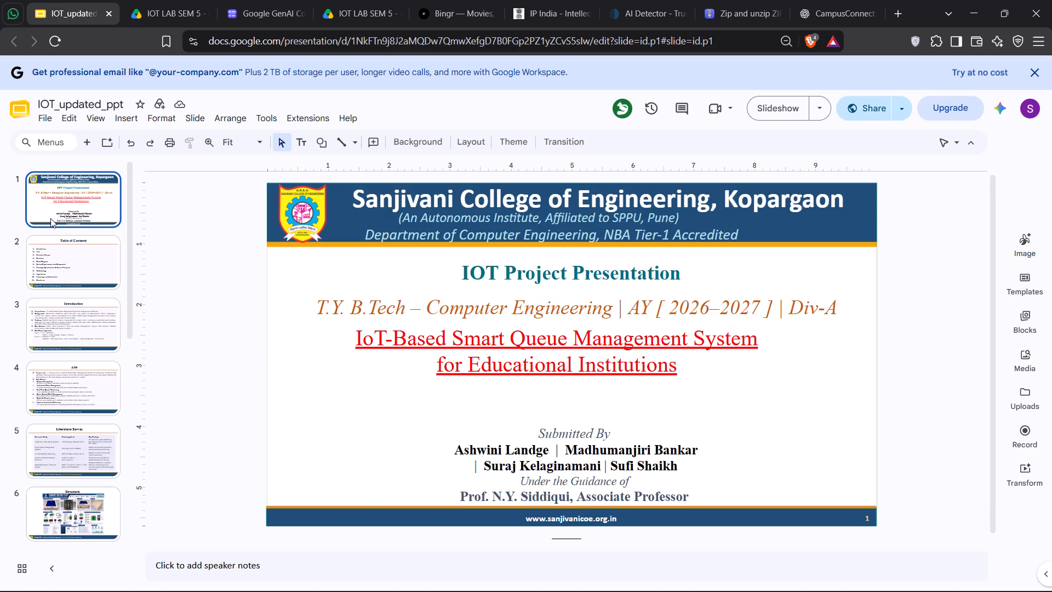
{"action": "left_click", "coordinate": [53, 254]}
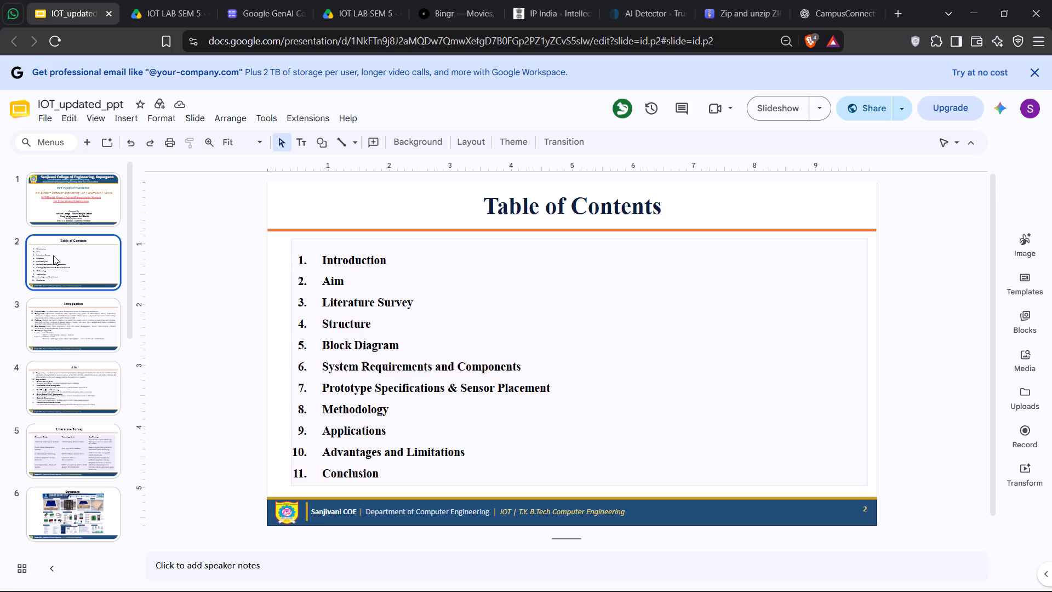
{"action": "left_click", "coordinate": [82, 319]}
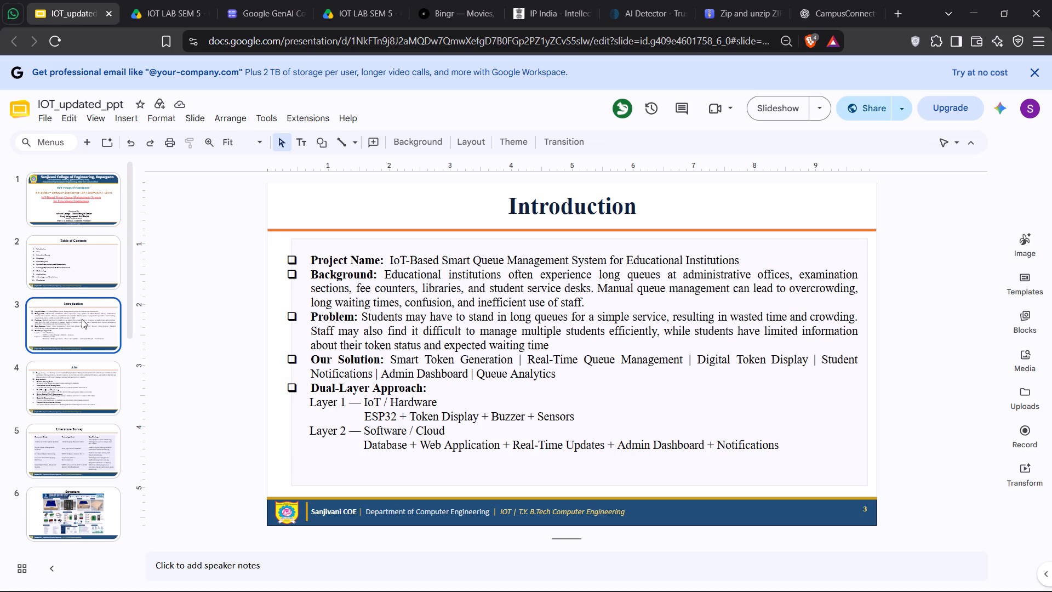
{"action": "left_click", "coordinate": [82, 376]}
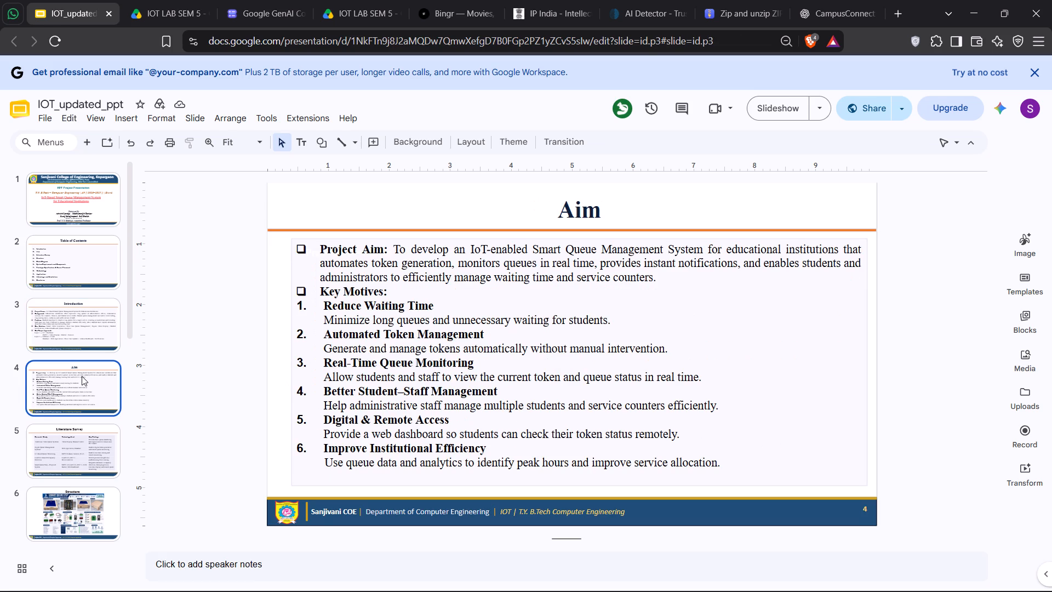
Skim the remaining slides, including Literature Survey, Structure and Prototype Specifications, and return to the start of the presentation.
{"action": "scroll", "coordinate": [82, 377], "scroll_direction": "down", "scroll_amount": 4}
{"action": "scroll", "coordinate": [82, 377], "scroll_direction": "up", "scroll_amount": 4}
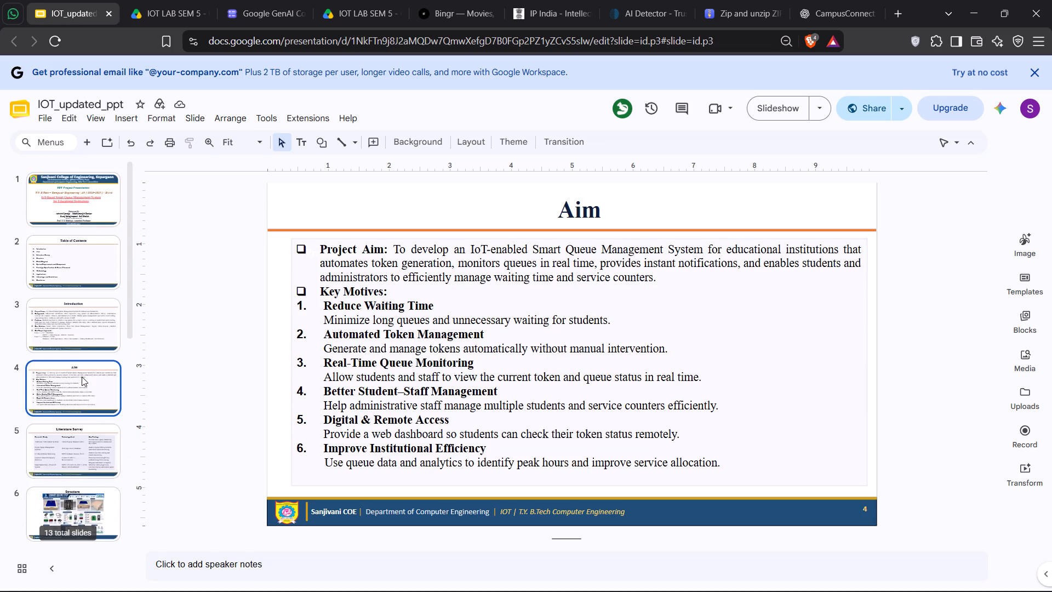
{"action": "scroll", "coordinate": [82, 377], "scroll_direction": "down", "scroll_amount": 4}
{"action": "scroll", "coordinate": [404, 367], "scroll_direction": "down", "scroll_amount": 7}
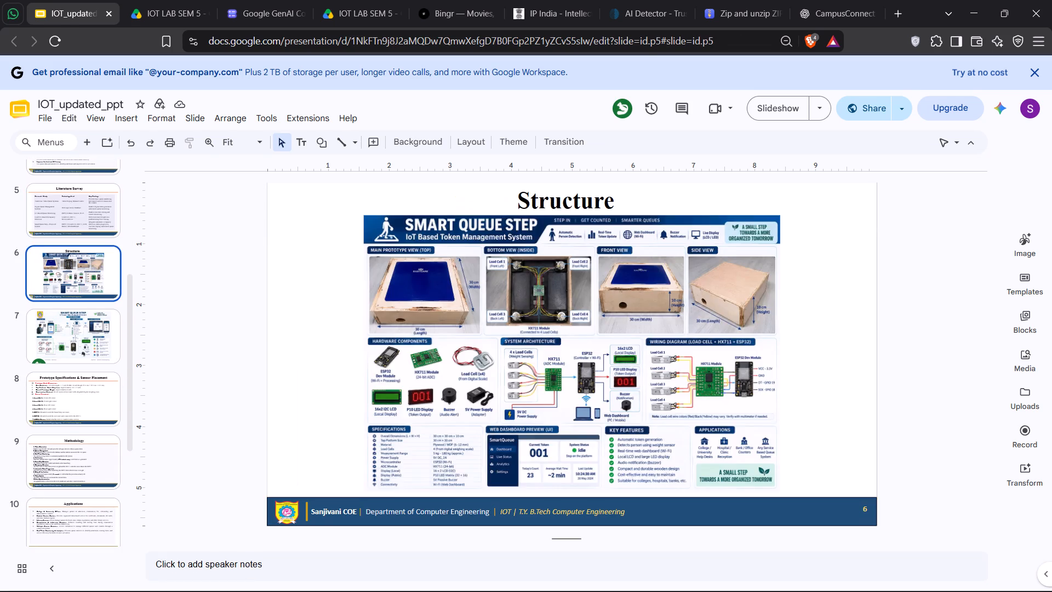
{"action": "scroll", "coordinate": [402, 369], "scroll_direction": "down", "scroll_amount": 8}
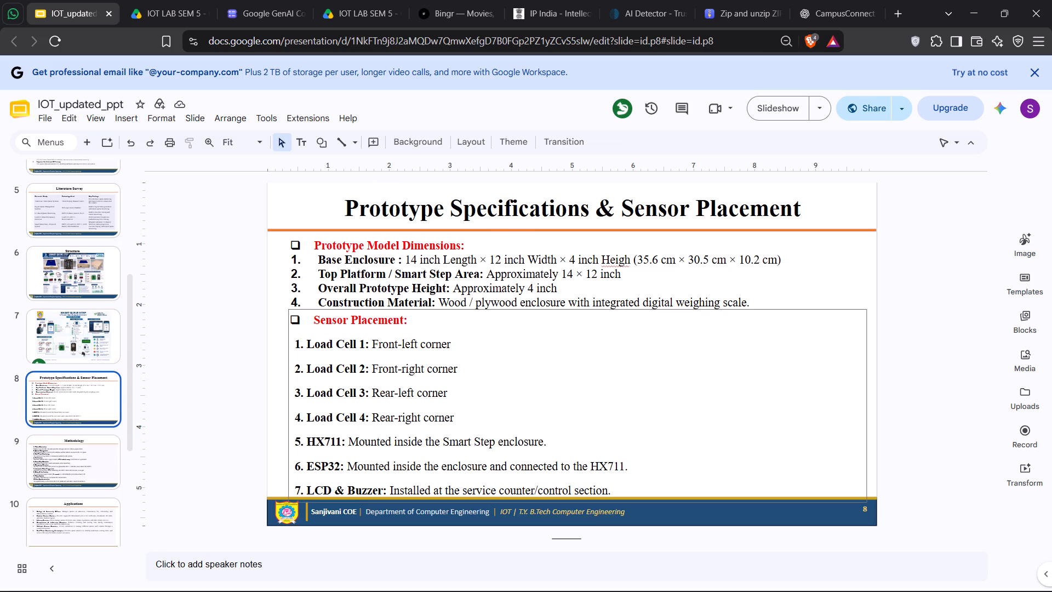
{"action": "scroll", "coordinate": [401, 369], "scroll_direction": "down", "scroll_amount": 1}
{"action": "scroll", "coordinate": [401, 369], "scroll_direction": "up", "scroll_amount": 19}
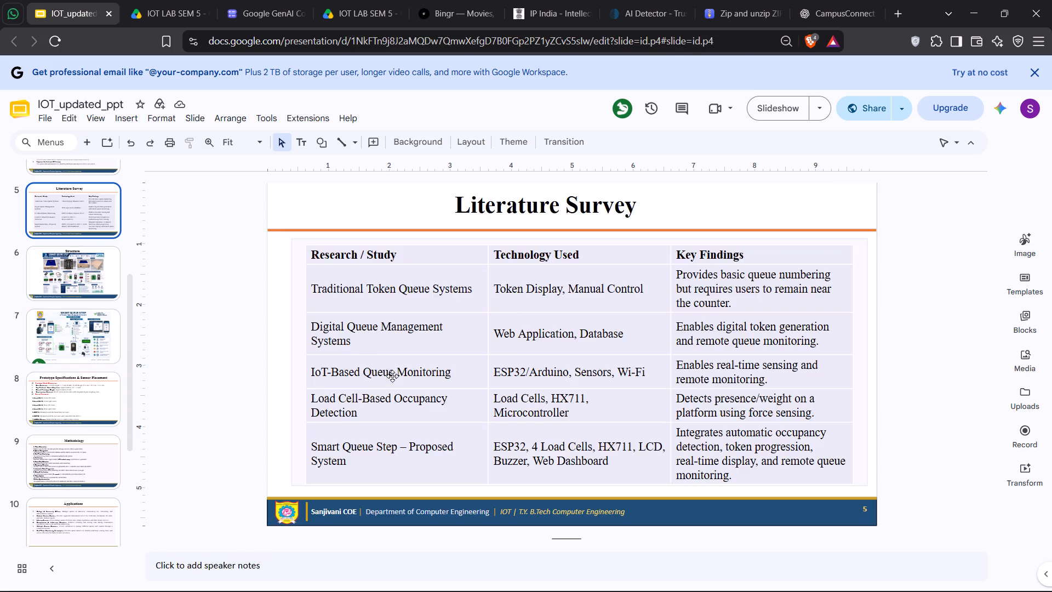
{"action": "scroll", "coordinate": [392, 376], "scroll_direction": "up", "scroll_amount": 19}
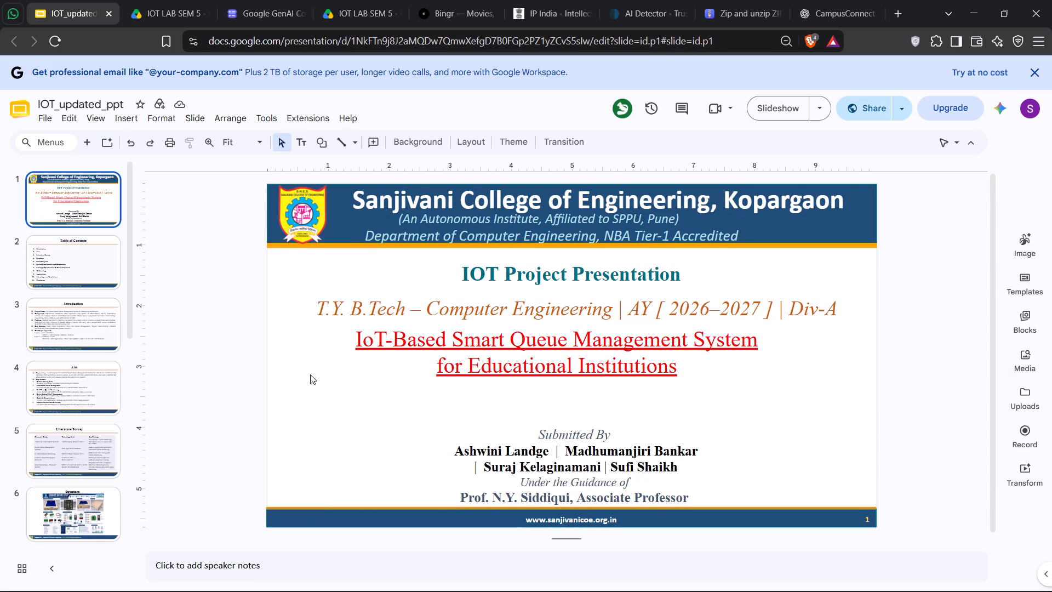
{"action": "scroll", "coordinate": [335, 367], "scroll_direction": "down", "scroll_amount": 5}
{"action": "scroll", "coordinate": [130, 355], "scroll_direction": "down", "scroll_amount": 6}
{"action": "scroll", "coordinate": [33, 351], "scroll_direction": "up", "scroll_amount": 4}
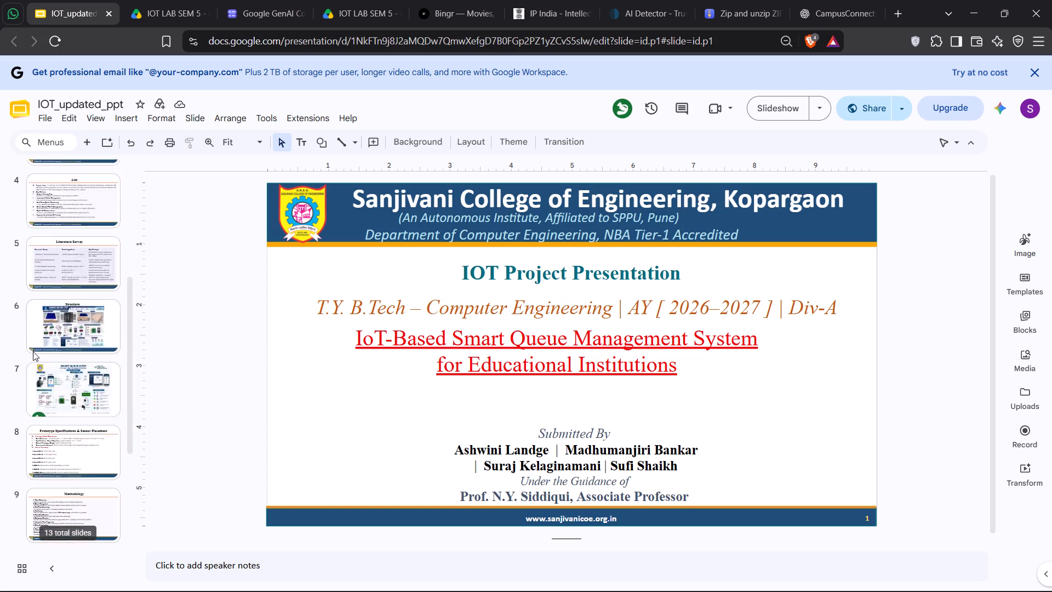
{"action": "scroll", "coordinate": [33, 351], "scroll_direction": "up", "scroll_amount": 6}
Add an "objective" entry directly below Aim in the numbered list on the Table of Contents slide.
{"action": "left_click", "coordinate": [68, 269]}
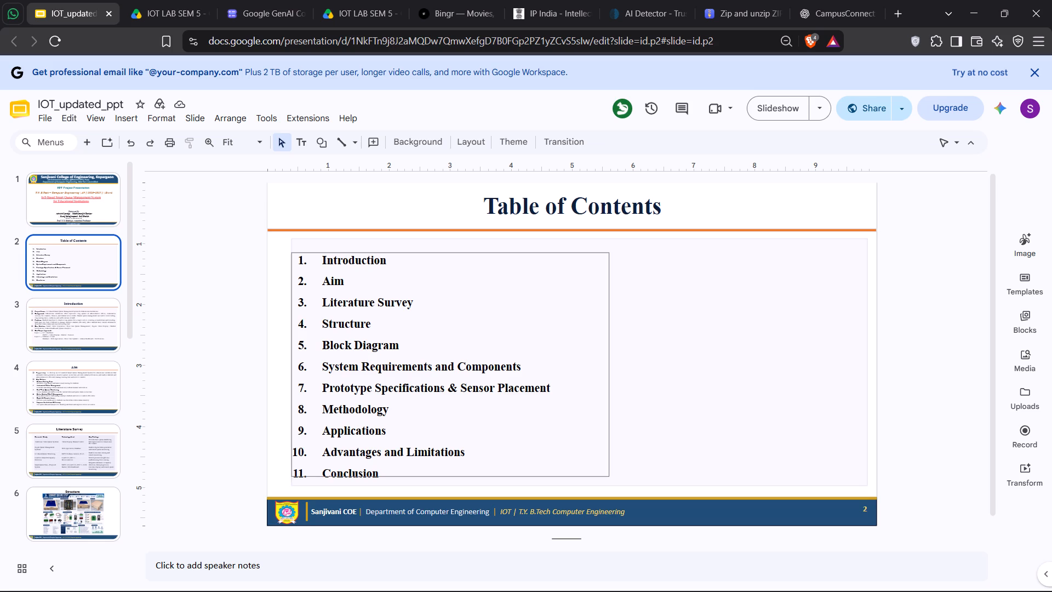
{"action": "double_click", "coordinate": [330, 282]}
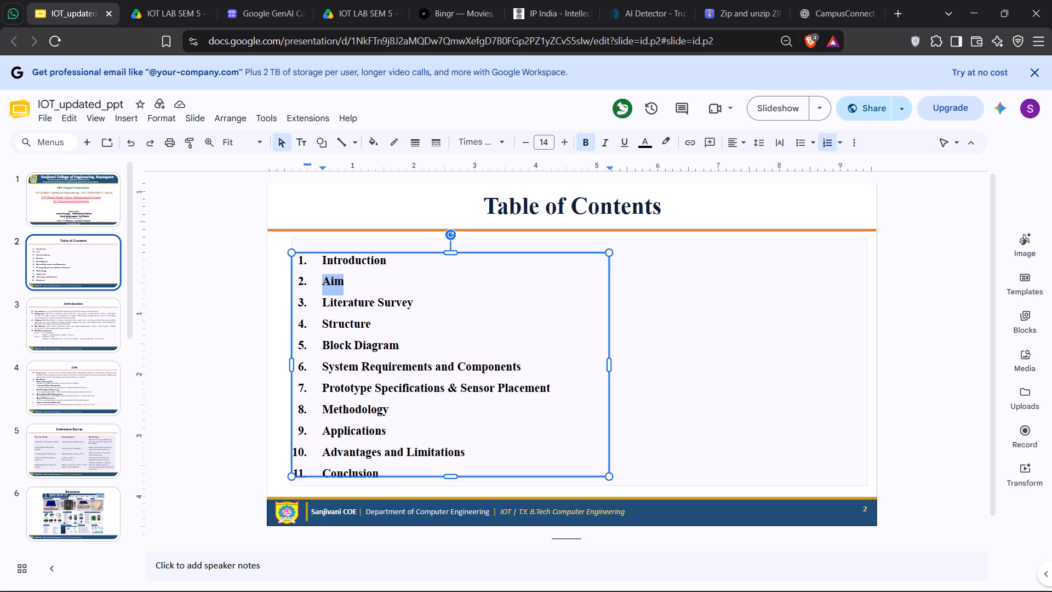
{"action": "left_click", "coordinate": [363, 304]}
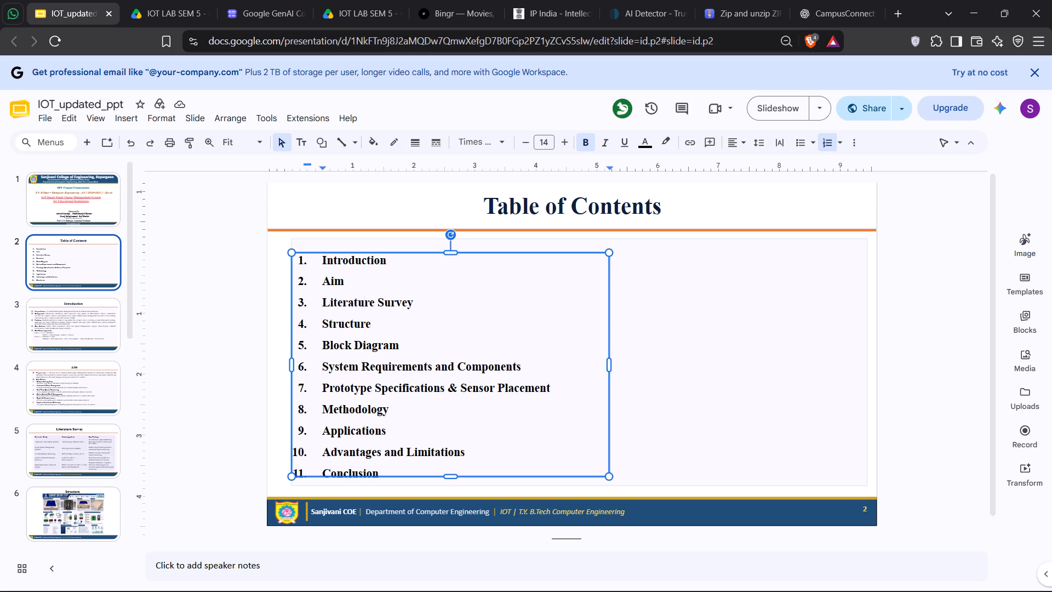
{"action": "left_click", "coordinate": [333, 297]}
{"action": "left_click", "coordinate": [346, 288]}
{"action": "key", "text": "Return"}
{"action": "type", "text": "objective"}
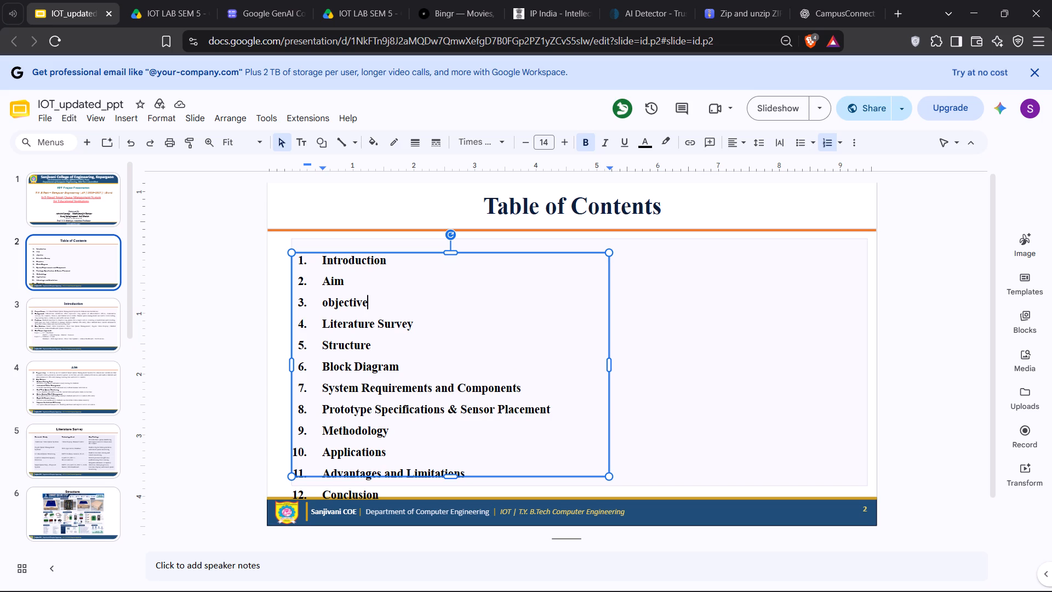
Add a "solution" entry directly below "objective" in the table of contents.
{"action": "key", "text": "Return"}
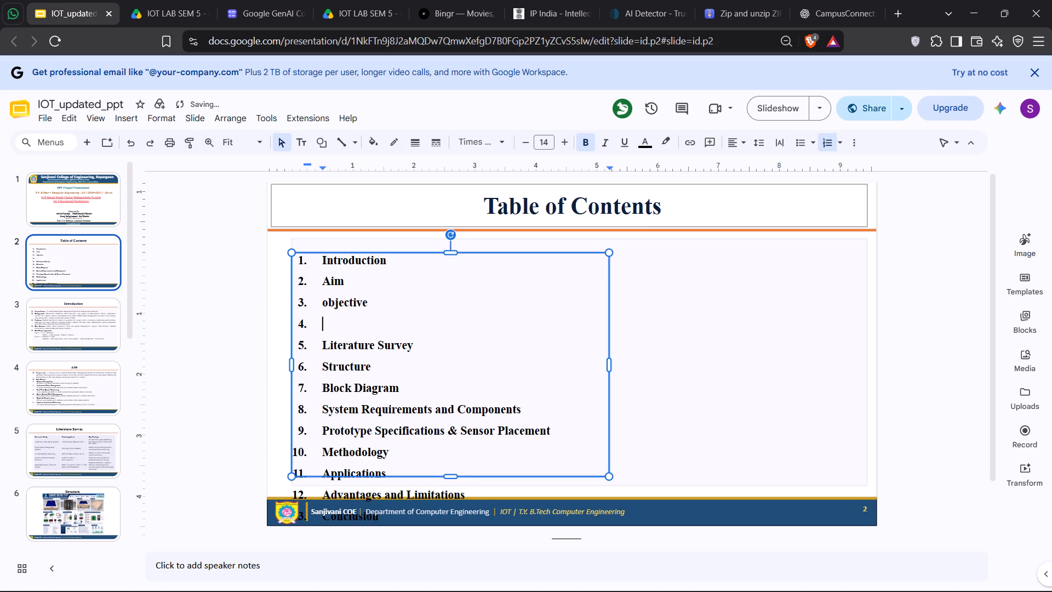
{"action": "type", "text": "sol"}
{"action": "type", "text": "uto"}
{"action": "key", "text": "BackSpace"}
{"action": "type", "text": "io"}
{"action": "key", "text": "space"}
{"action": "key", "text": "BackSpace"}
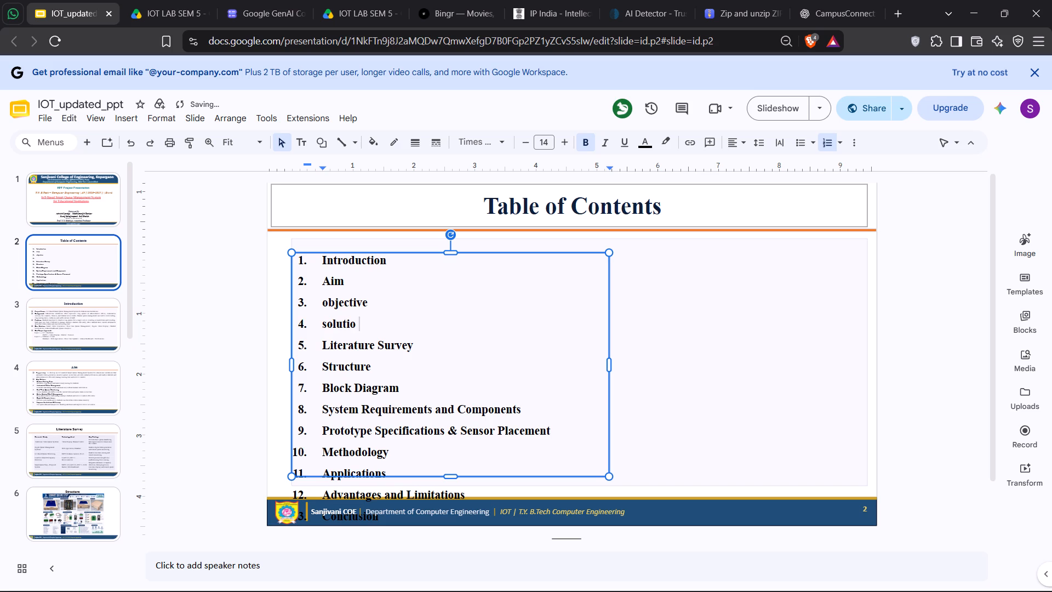
{"action": "key", "text": "n"}
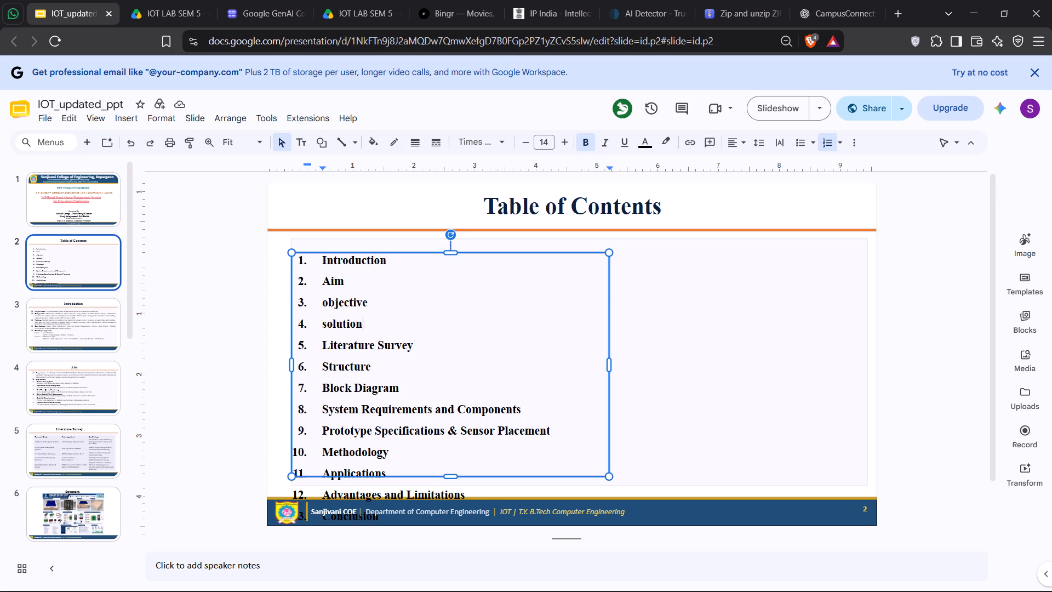
Move the "Prototype Specifications & Sensor Placement" entry directly below Literature Survey and remove the empty numbered line it leaves.
{"action": "left_click_drag", "start_coordinate": [323, 430], "coordinate": [397, 432]}
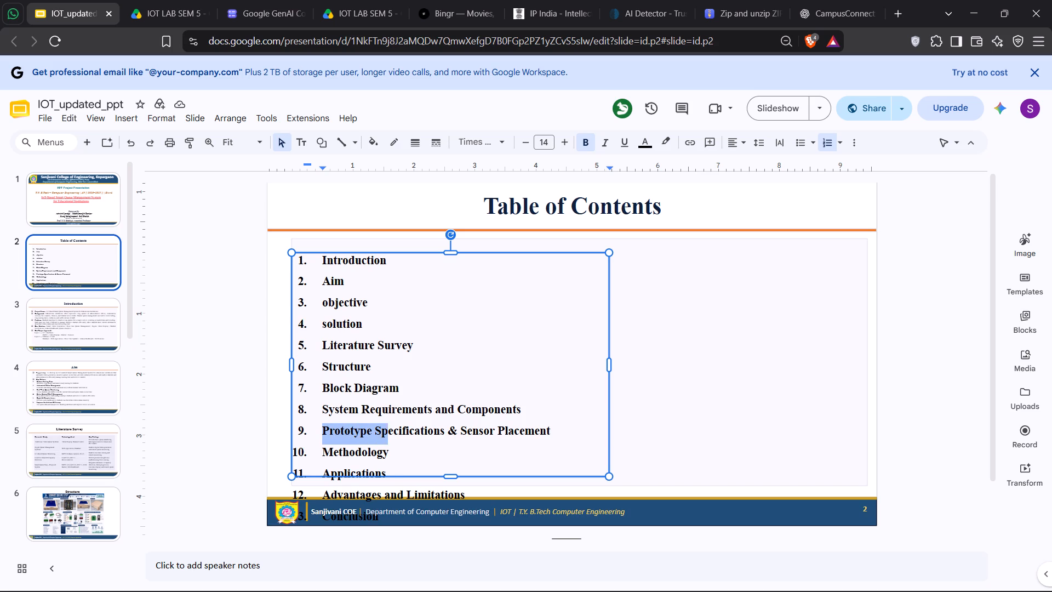
{"action": "left_click_drag", "start_coordinate": [397, 432], "coordinate": [551, 436]}
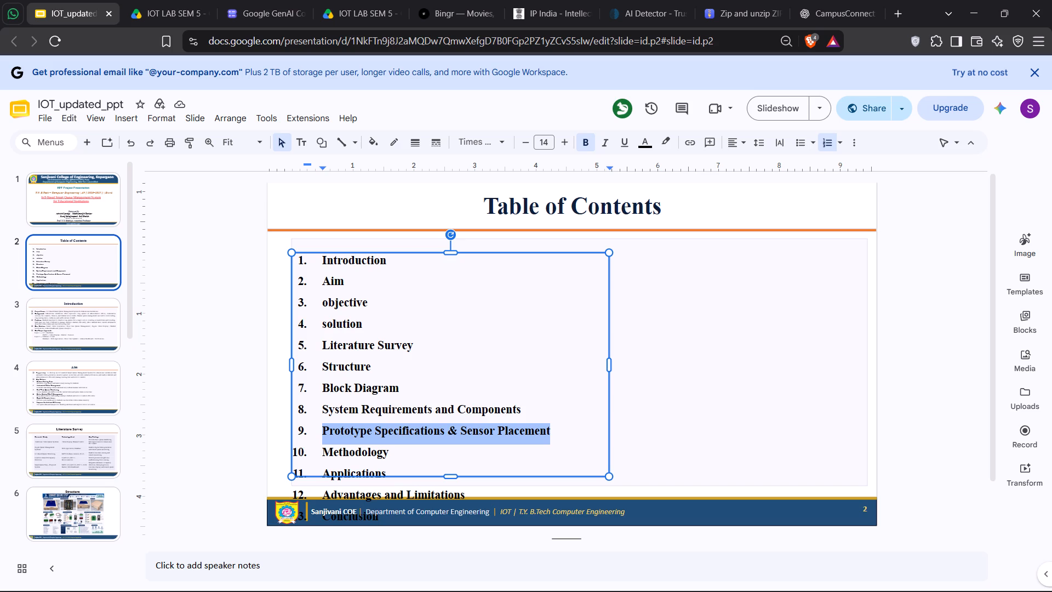
{"action": "key", "text": "ctrl+x"}
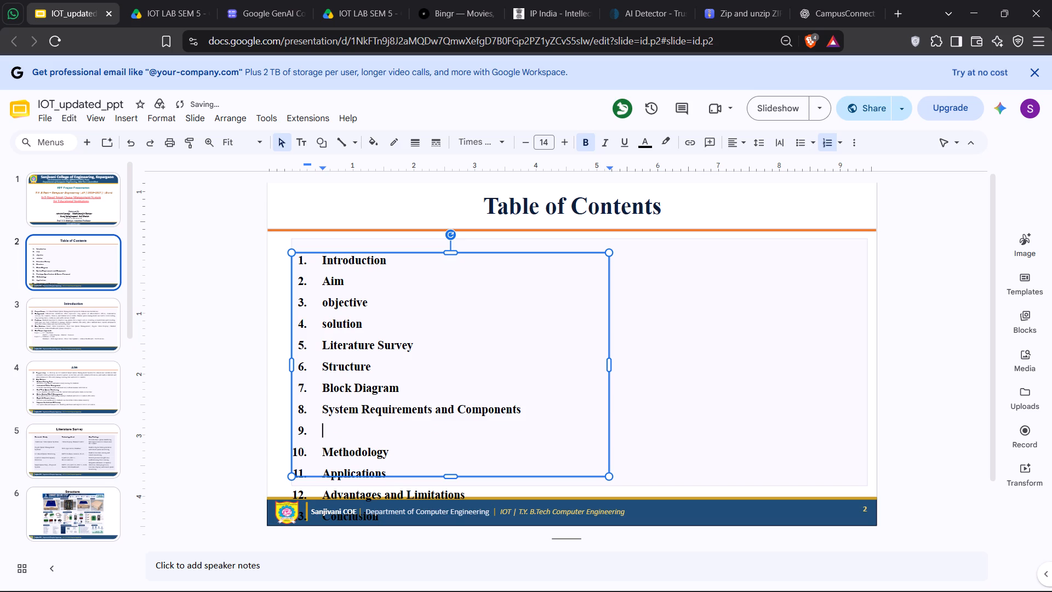
{"action": "left_click", "coordinate": [419, 342]}
{"action": "key", "text": "Return"}
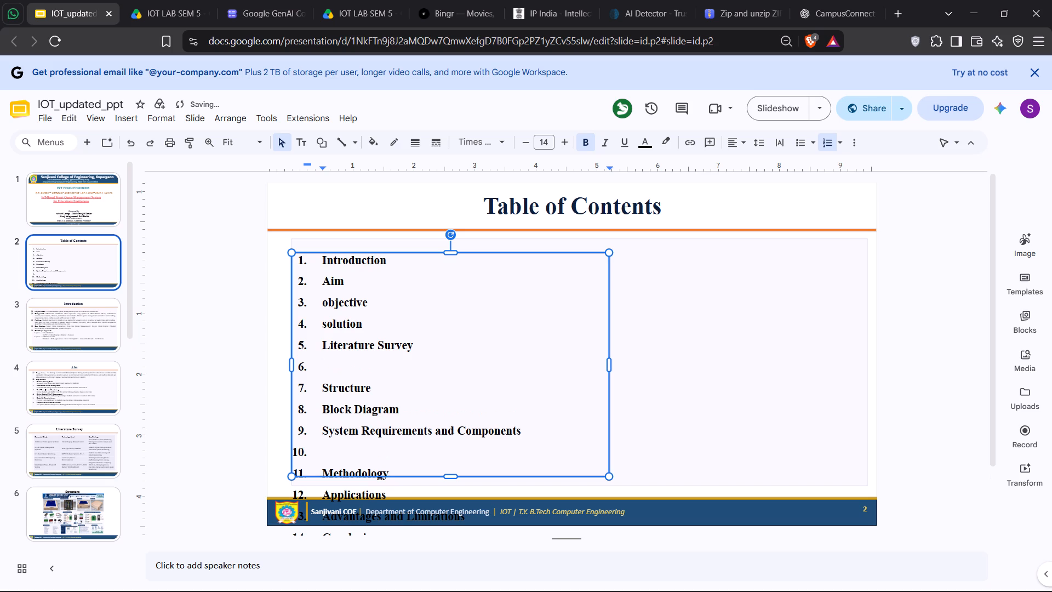
{"action": "key", "text": "ctrl+v"}
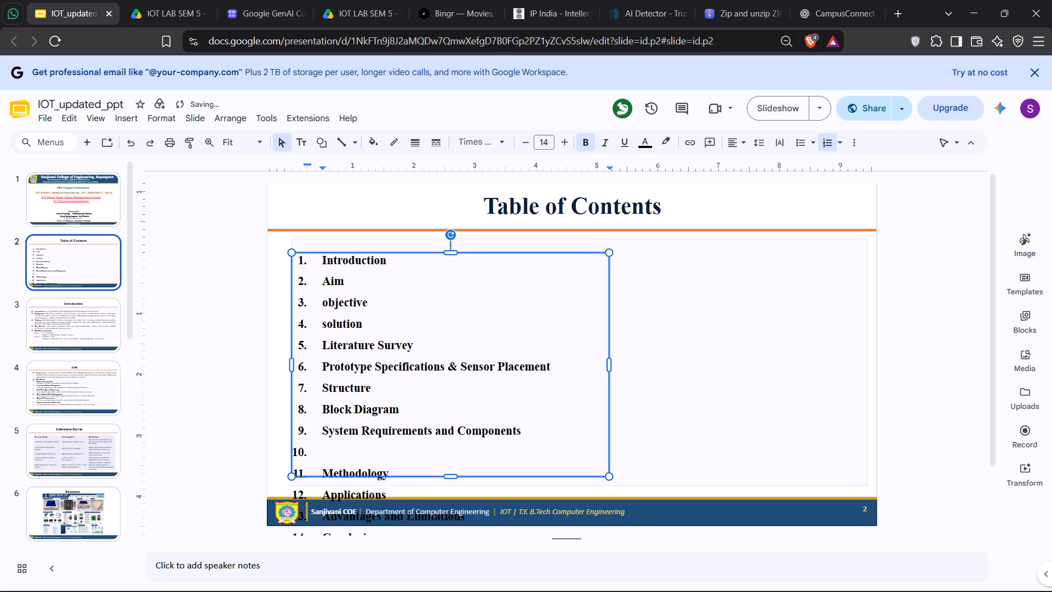
{"action": "left_click", "coordinate": [381, 447]}
{"action": "key", "text": "BackSpace"}
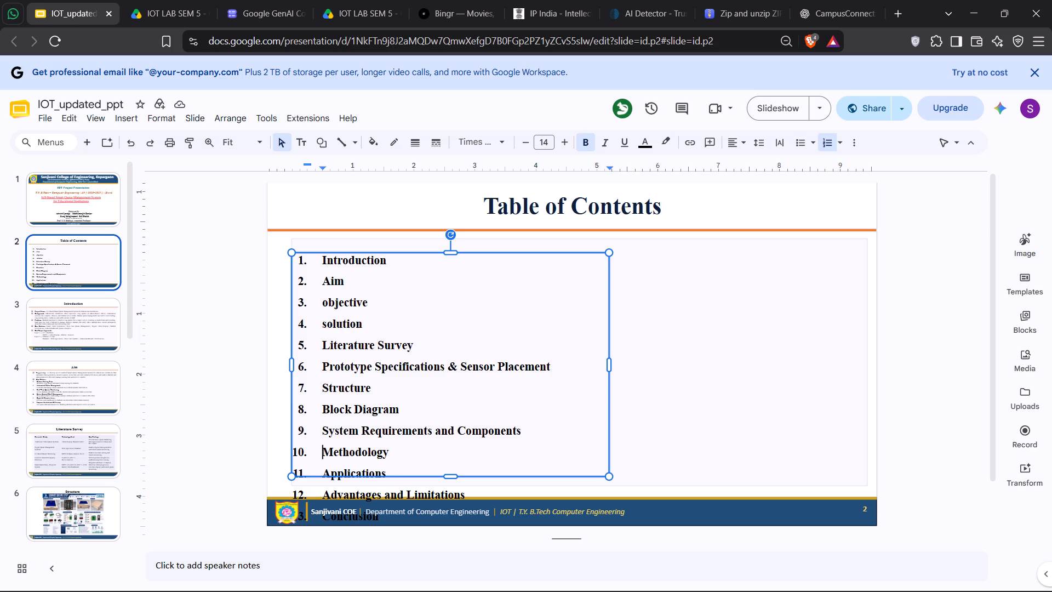
Move the "System Requirements and Components" entry directly below Literature Survey in the table of contents.
{"action": "left_click_drag", "start_coordinate": [322, 432], "coordinate": [490, 429]}
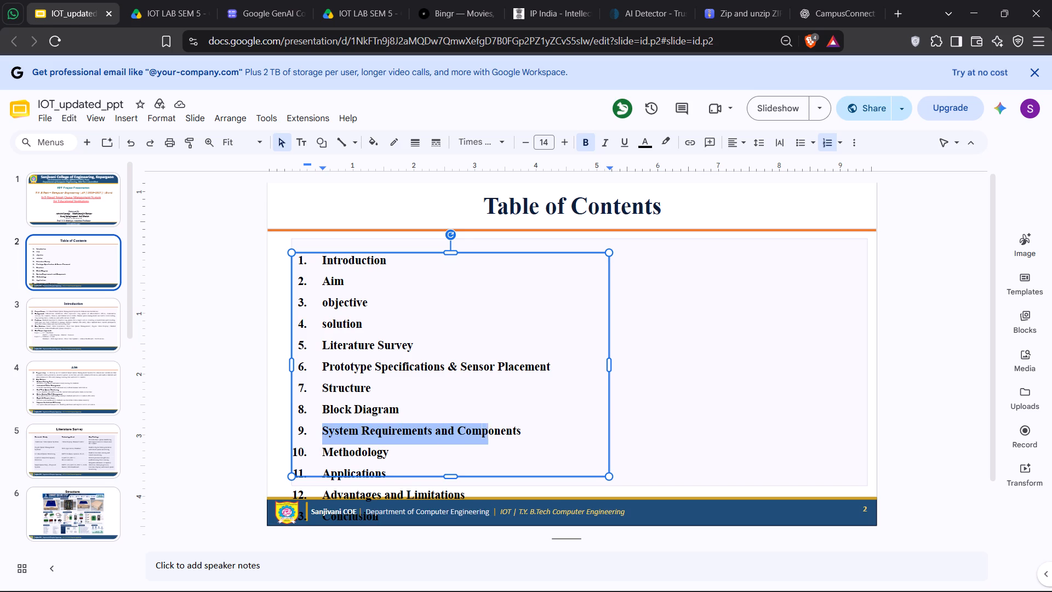
{"action": "left_click_drag", "start_coordinate": [490, 429], "coordinate": [521, 429]}
{"action": "key", "text": "ctrl+x"}
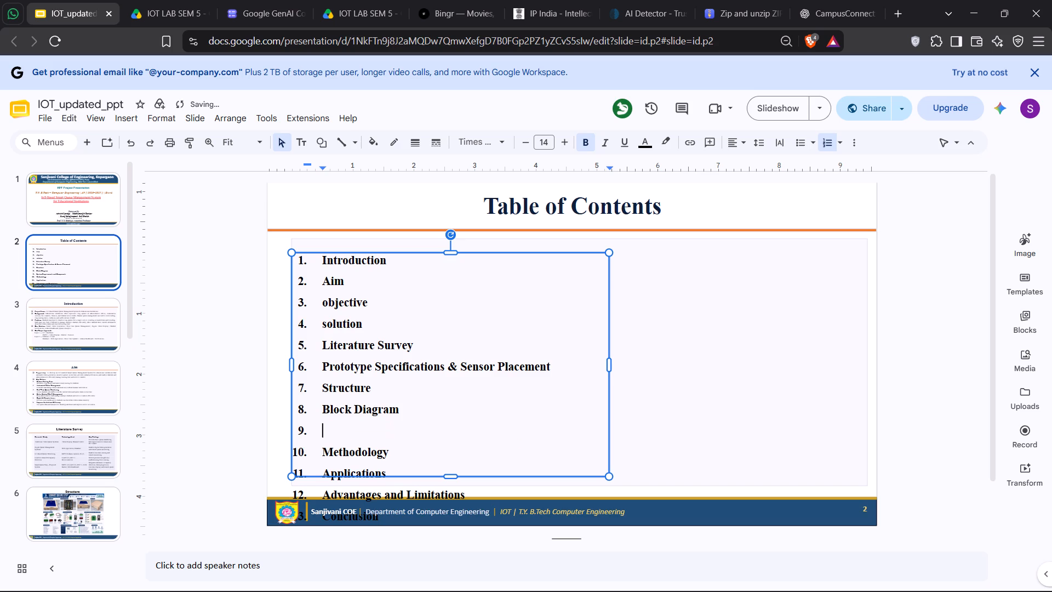
{"action": "left_click", "coordinate": [459, 341]}
{"action": "key", "text": "Return"}
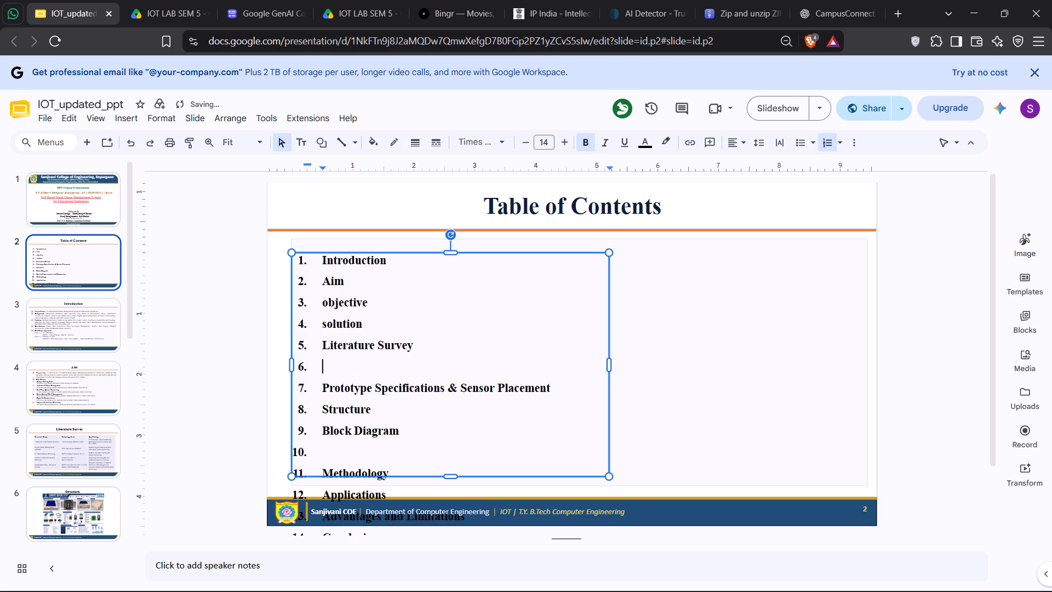
{"action": "key", "text": "ctrl+v"}
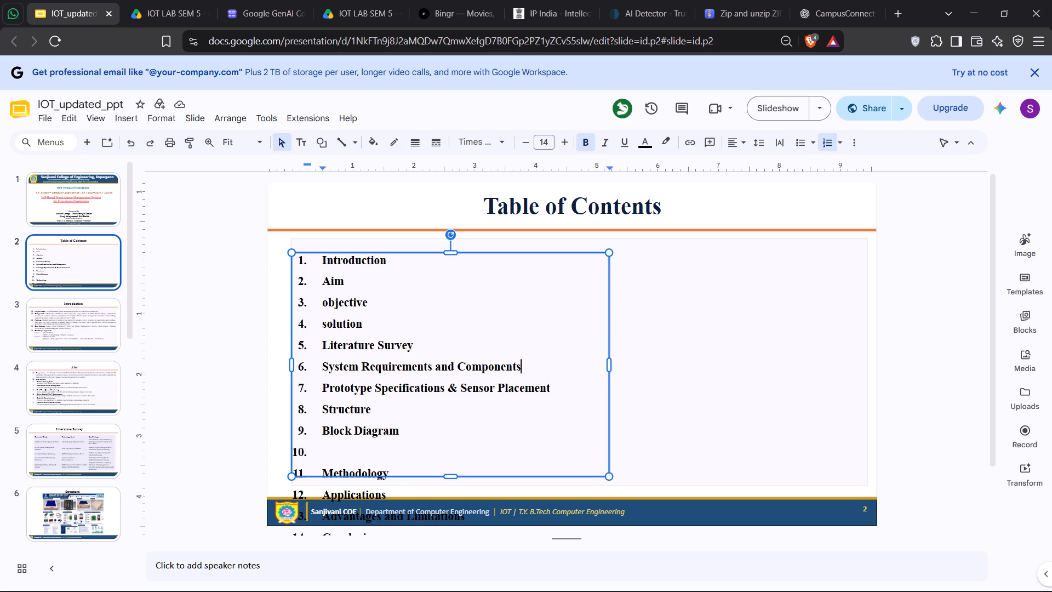
Delete the "Structure" entry and its line from the table of contents.
{"action": "left_click_drag", "start_coordinate": [370, 411], "coordinate": [318, 403]}
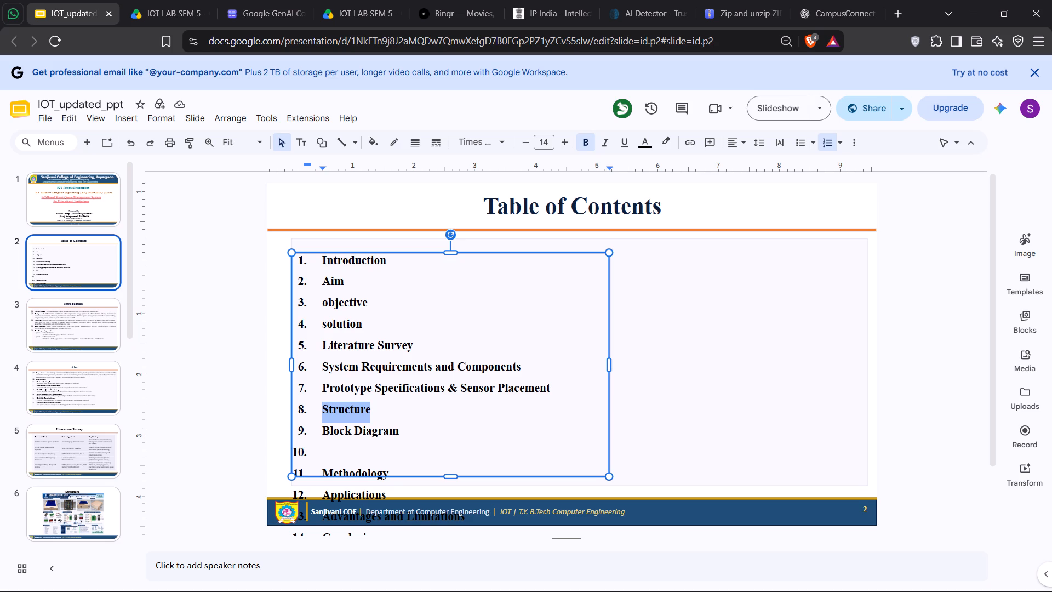
{"action": "key", "text": "BackSpace"}
{"action": "key", "text": "BackSpace"}
{"action": "key", "text": "BackSpace"}
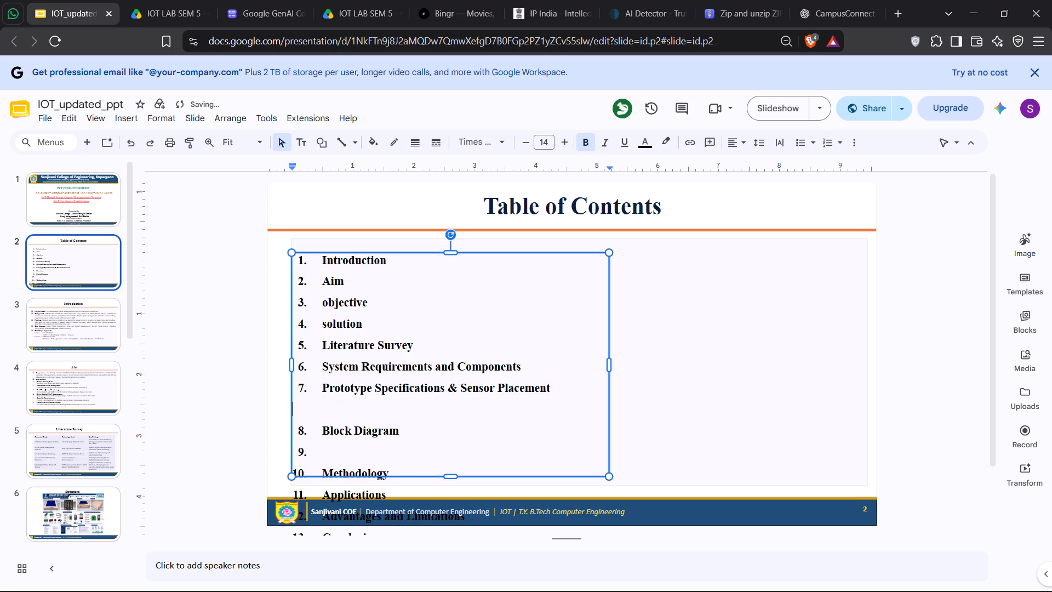
{"action": "key", "text": "BackSpace"}
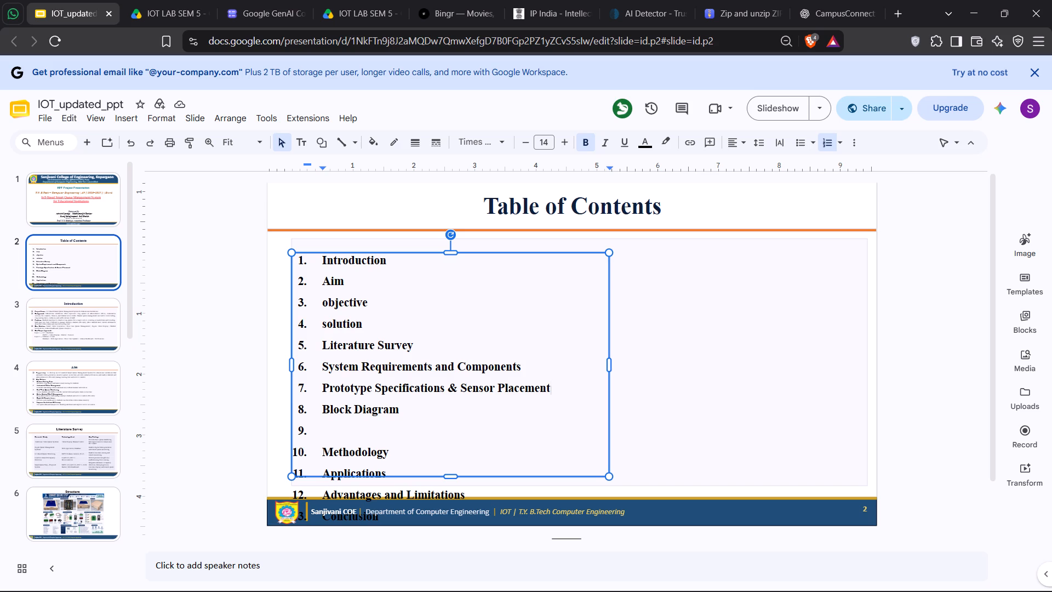
Add a "Tech Stack" entry directly below Block Diagram in the table of contents.
{"action": "left_click", "coordinate": [422, 415]}
{"action": "key", "text": "Return"}
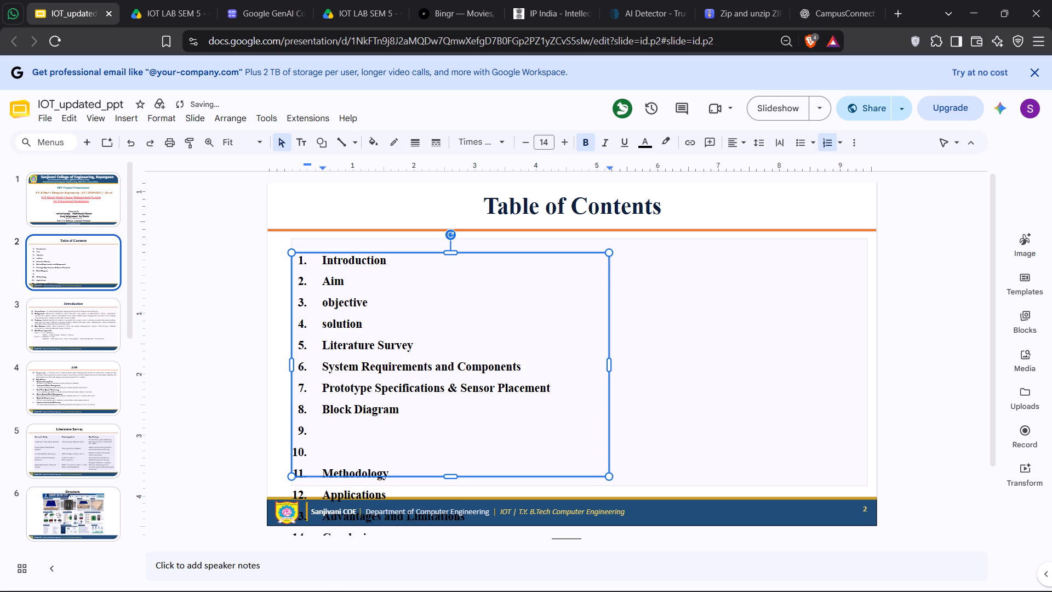
{"action": "key", "text": "shift+t"}
{"action": "type", "text": "ech Stack"}
Remove the empty numbered line between Tech Stack and Methodology in the table of contents.
{"action": "scroll", "coordinate": [412, 383], "scroll_direction": "down", "scroll_amount": 2}
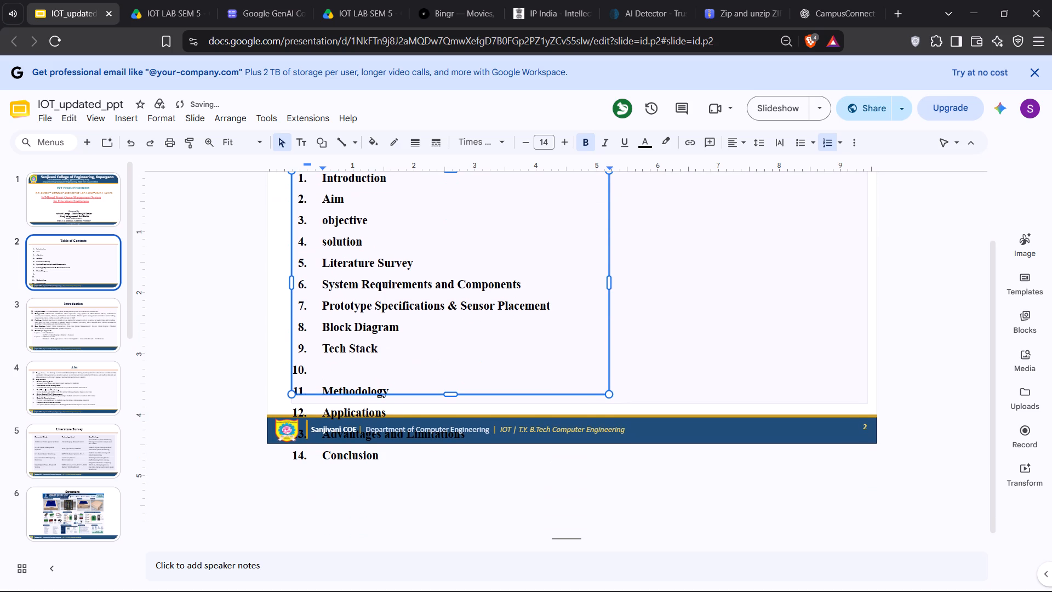
{"action": "left_click", "coordinate": [399, 378]}
{"action": "key", "text": "BackSpace"}
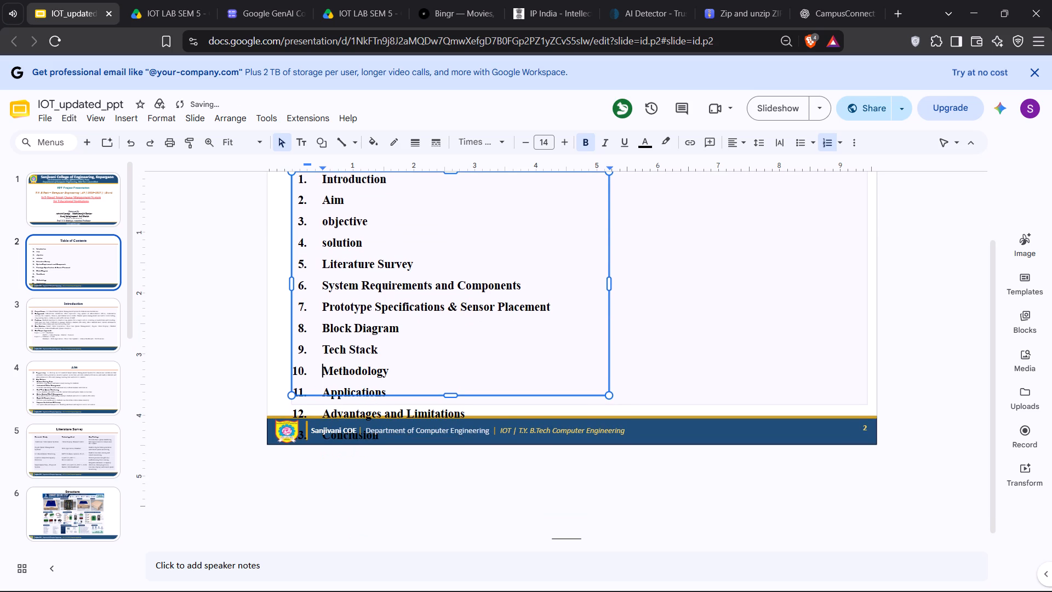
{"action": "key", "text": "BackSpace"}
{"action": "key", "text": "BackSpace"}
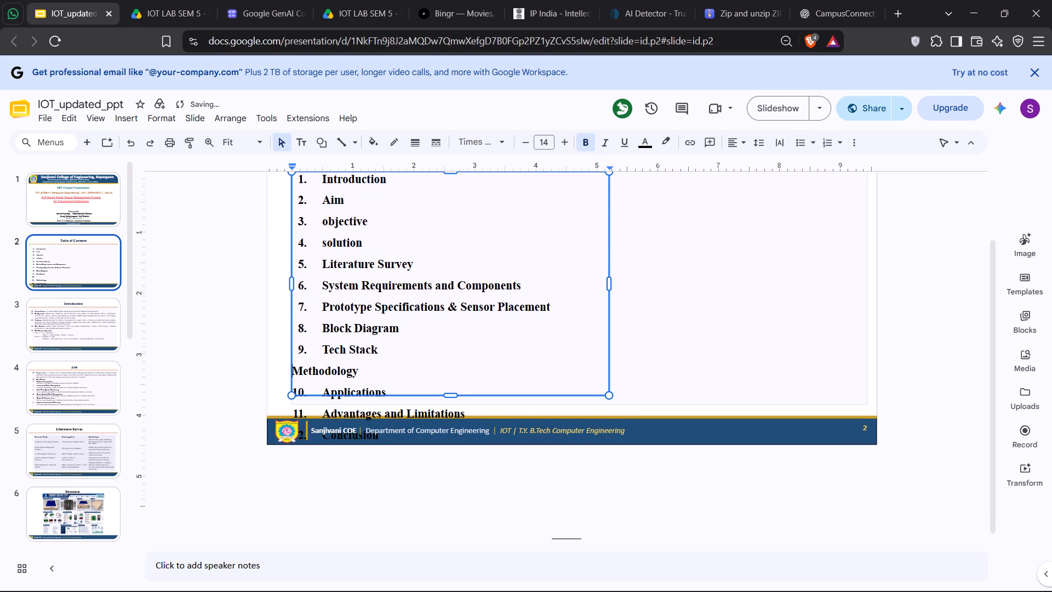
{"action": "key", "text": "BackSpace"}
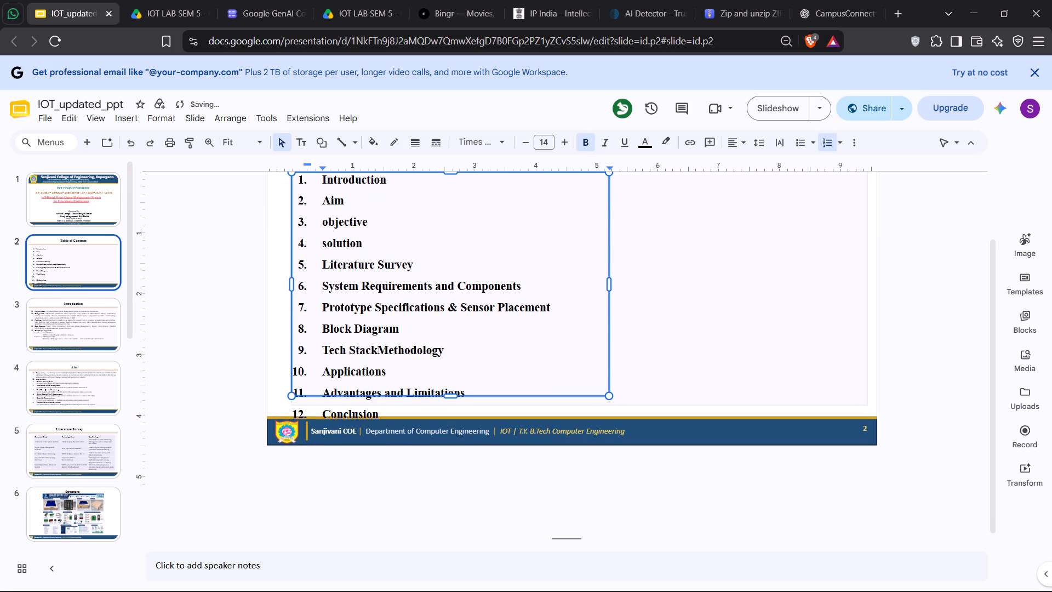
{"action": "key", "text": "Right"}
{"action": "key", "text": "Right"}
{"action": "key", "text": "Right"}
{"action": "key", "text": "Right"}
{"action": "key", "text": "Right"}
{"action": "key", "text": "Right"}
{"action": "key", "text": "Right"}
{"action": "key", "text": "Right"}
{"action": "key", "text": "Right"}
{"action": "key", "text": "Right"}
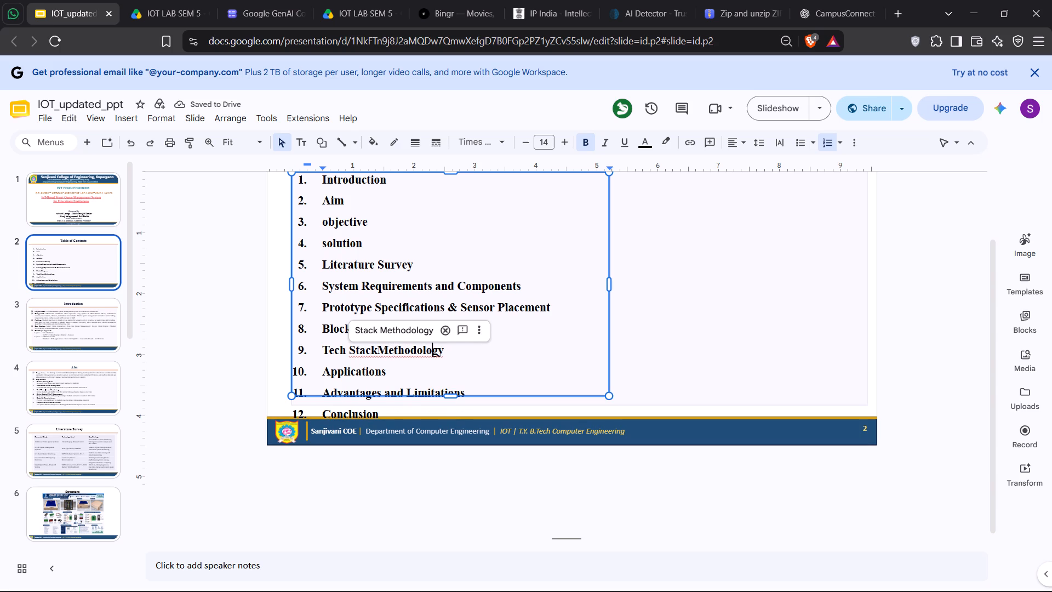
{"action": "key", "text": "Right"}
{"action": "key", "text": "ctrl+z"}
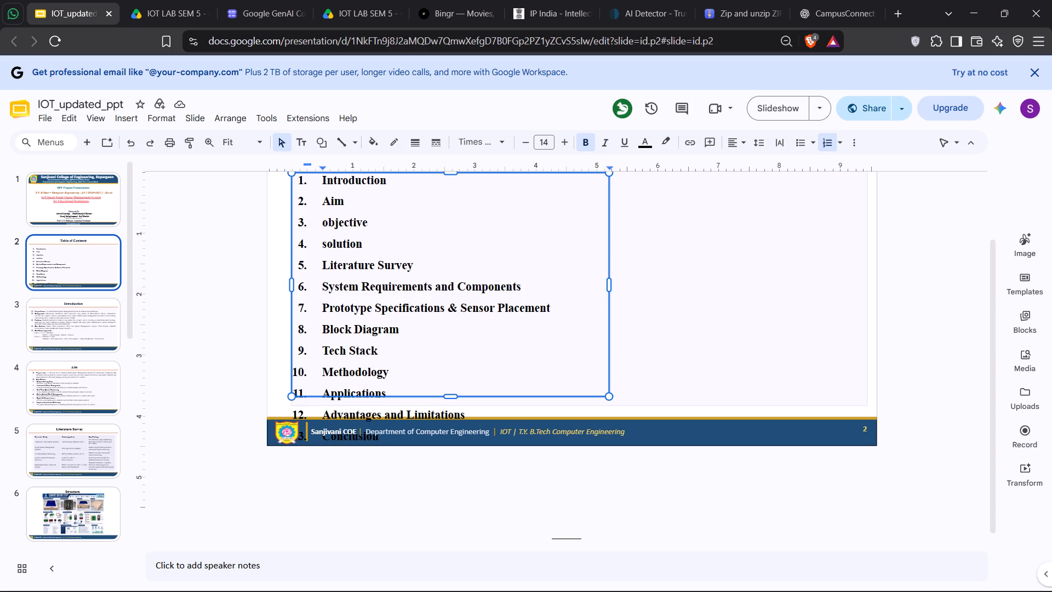
Delete the "Applications" entry and its numbered line between Methodology and Advantages and Limitations.
{"action": "scroll", "coordinate": [654, 293], "scroll_direction": "up", "scroll_amount": 3}
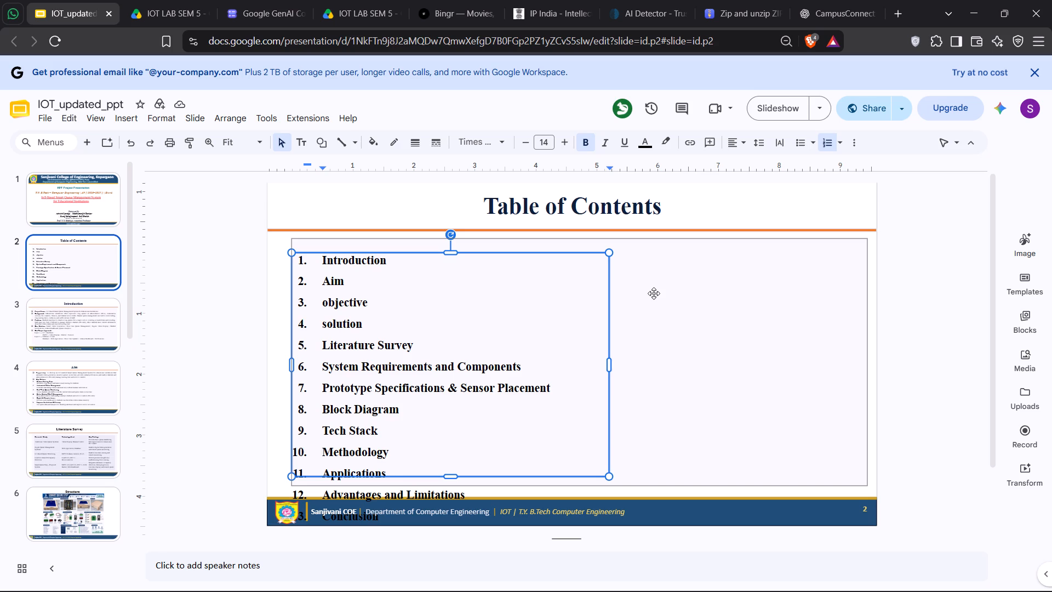
{"action": "left_click", "coordinate": [389, 477]}
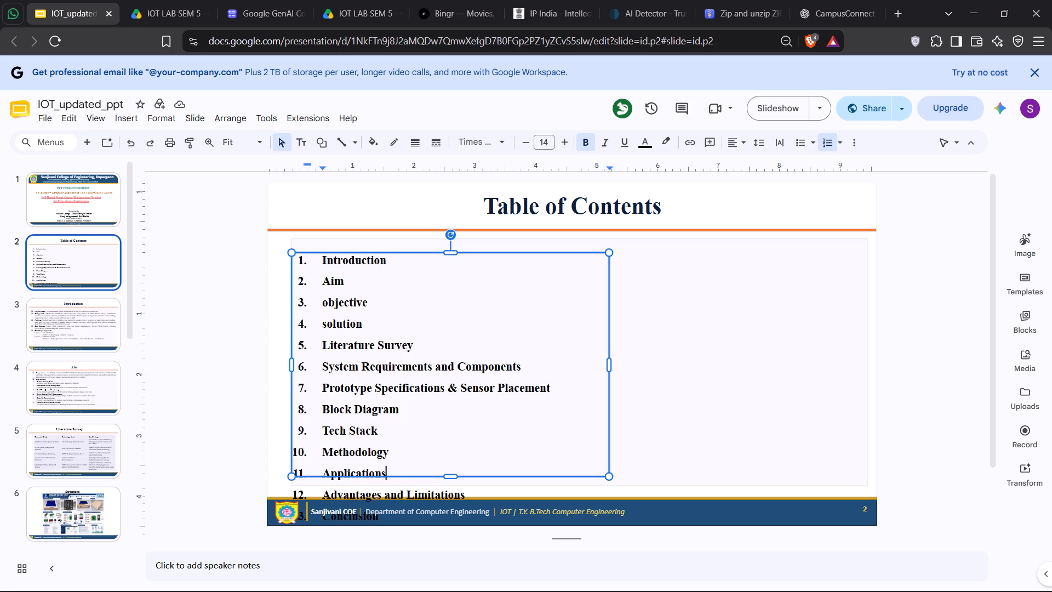
{"action": "key", "text": "BackSpace"}
{"action": "key", "text": "BackSpace"}
{"action": "key", "text": "BackSpace"}
{"action": "key", "text": "BackSpace"}
{"action": "key", "text": "BackSpace"}
{"action": "key", "text": "BackSpace"}
{"action": "key", "text": "BackSpace"}
{"action": "key", "text": "BackSpace"}
{"action": "key", "text": "BackSpace"}
{"action": "key", "text": "BackSpace"}
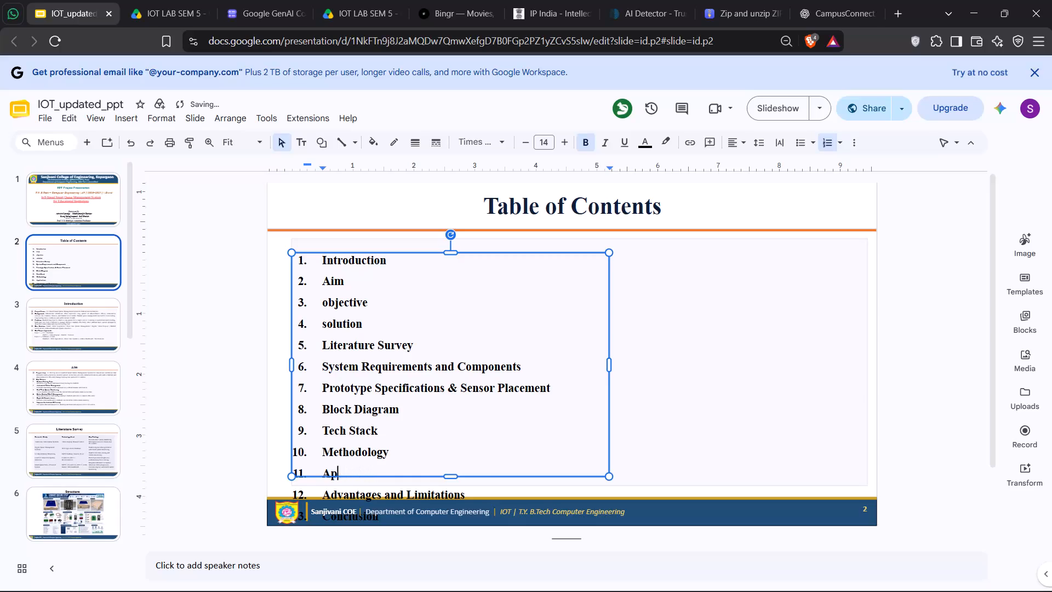
{"action": "key", "text": "BackSpace"}
{"action": "key", "text": "BackSpace"}
{"action": "key", "text": "BackSpace"}
{"action": "key", "text": "BackSpace"}
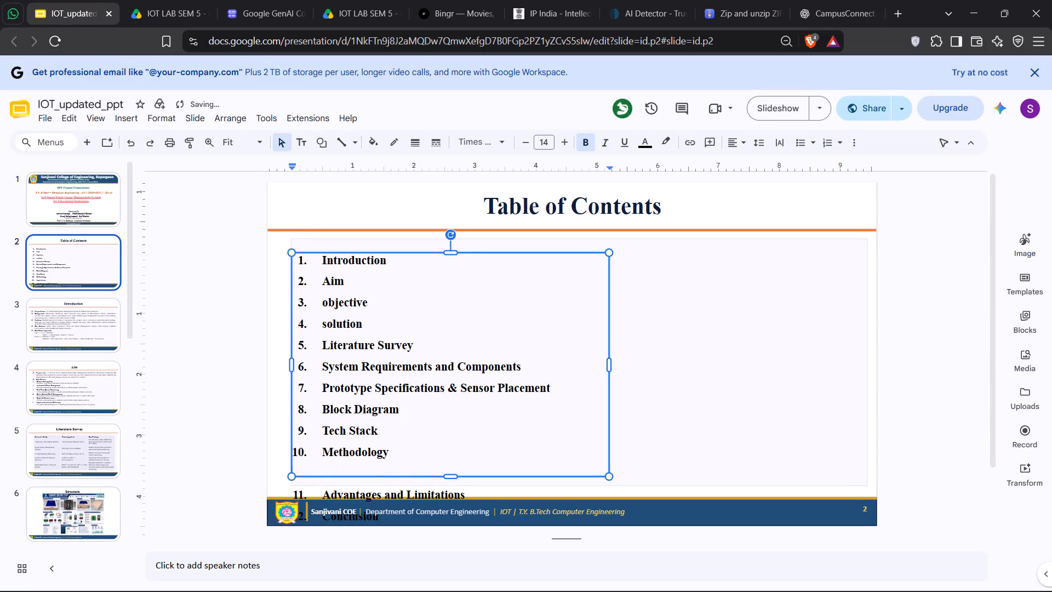
{"action": "key", "text": "BackSpace"}
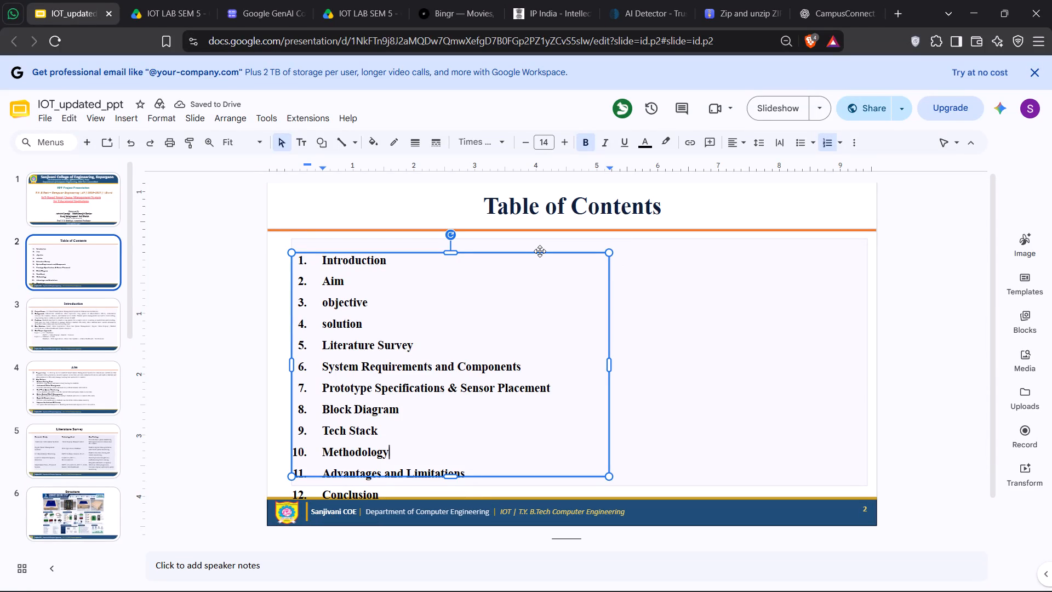
Move the contents list's text box slightly up and to the right so its last entry clears the footer, and deselect it.
{"action": "left_click_drag", "start_coordinate": [540, 251], "coordinate": [549, 243]}
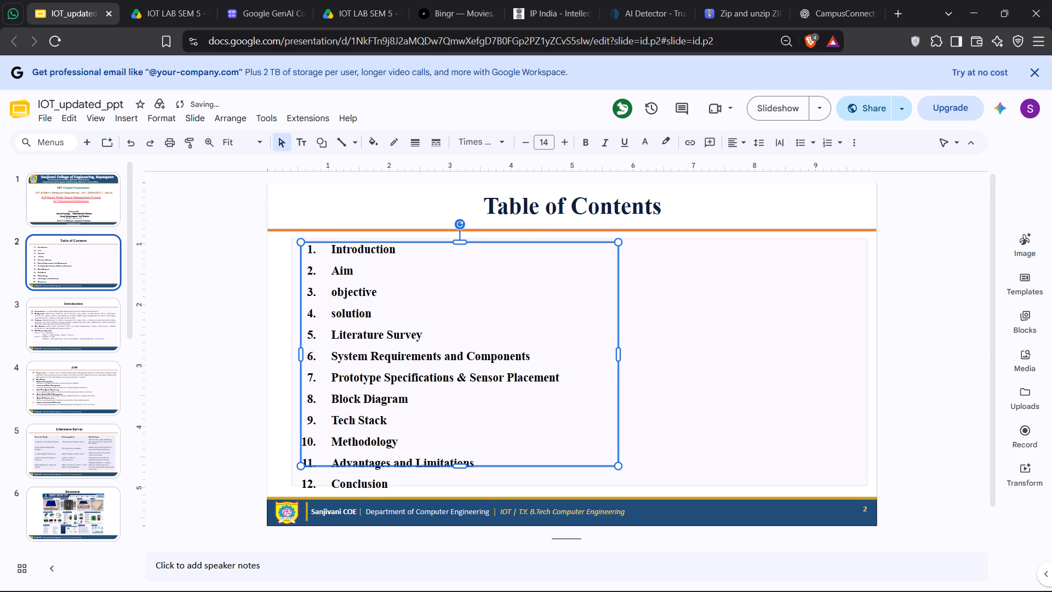
{"action": "left_click", "coordinate": [705, 336]}
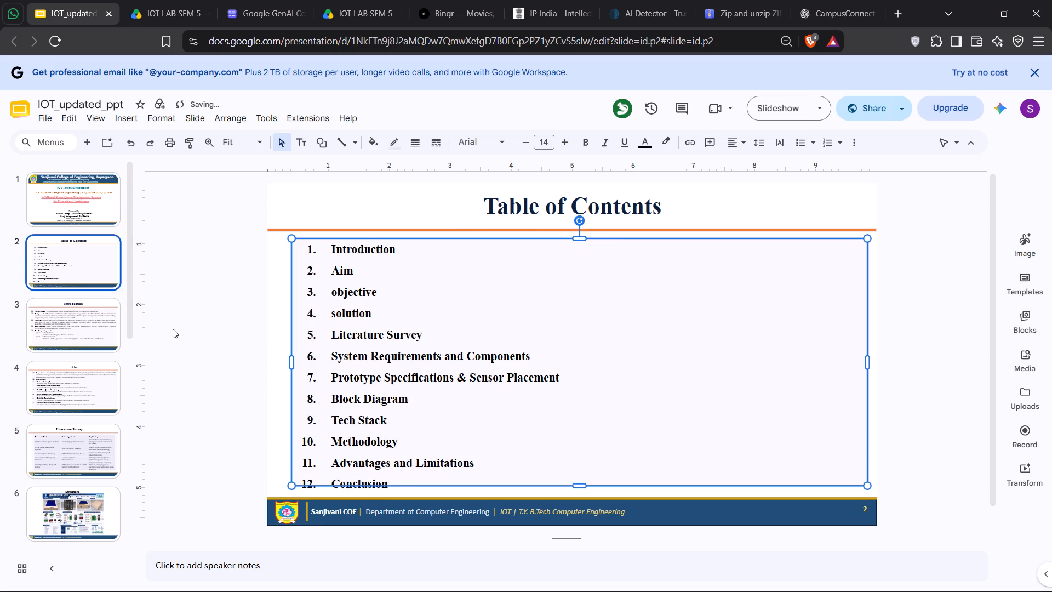
{"action": "left_click", "coordinate": [238, 326]}
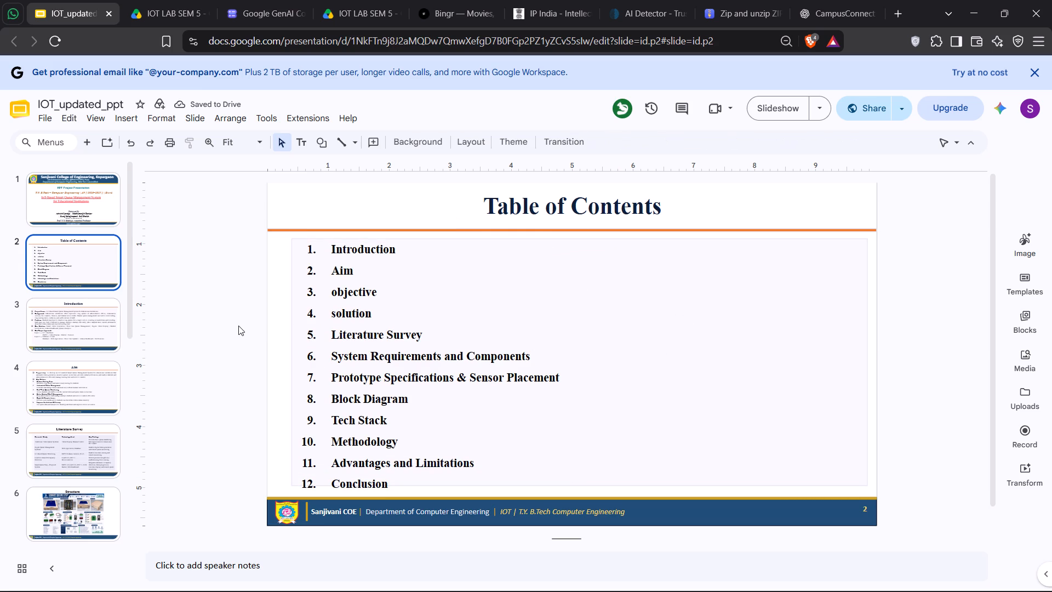
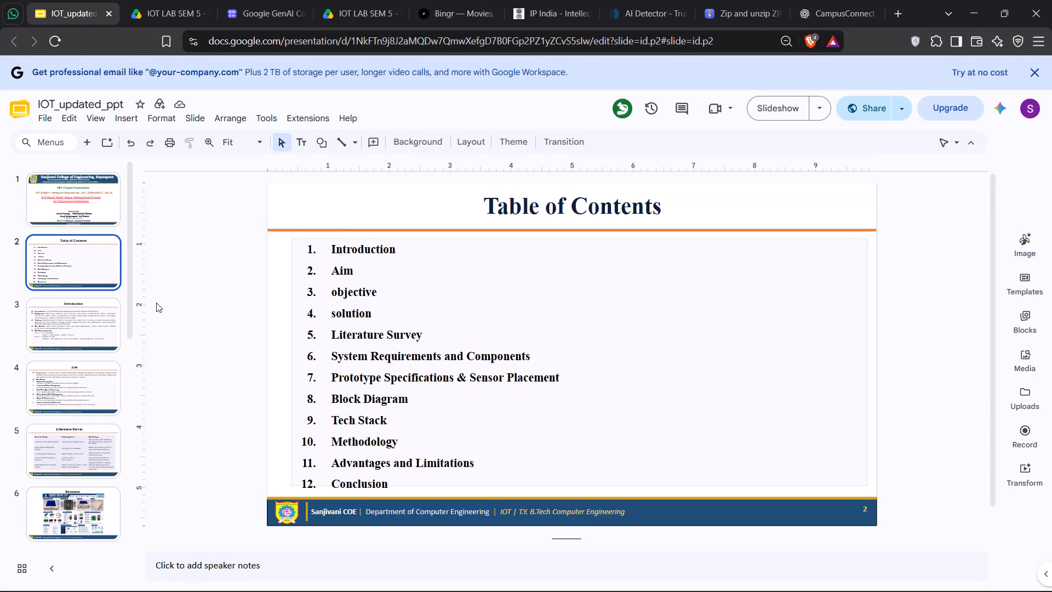
Copy the entire numbered contents list, from Introduction through Conclusion, on the Table of Contents slide.
{"action": "left_click", "coordinate": [308, 305]}
{"action": "left_click", "coordinate": [418, 296]}
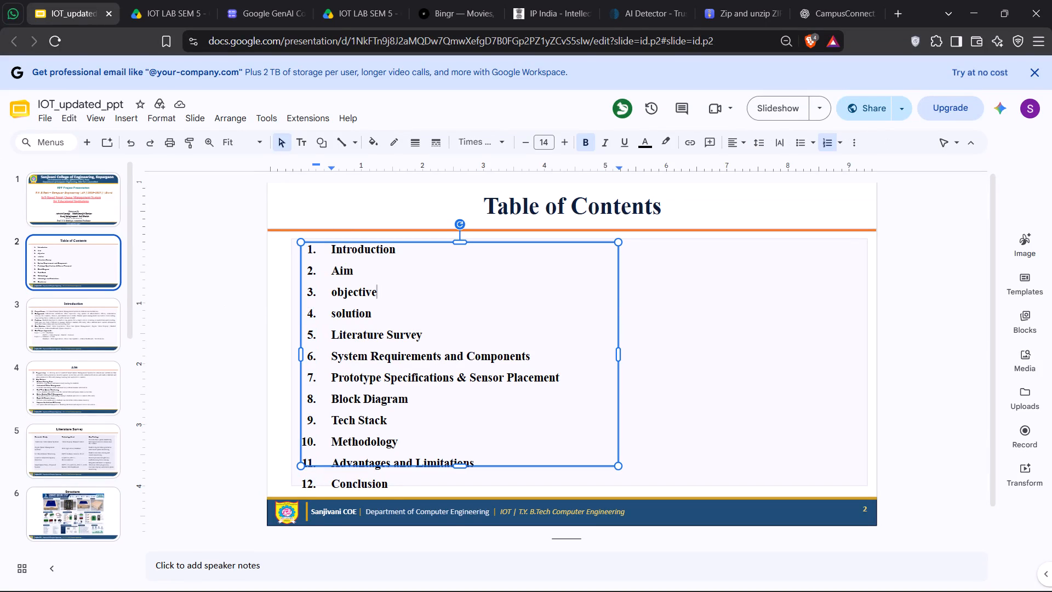
{"action": "key", "text": "ctrl+a"}
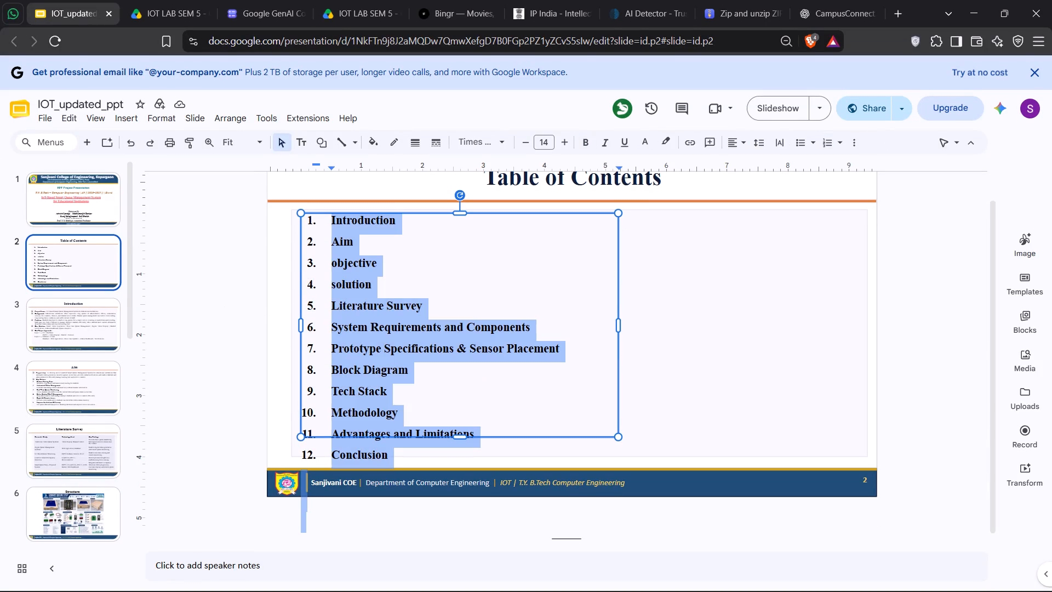
{"action": "key", "text": "ctrl+c"}
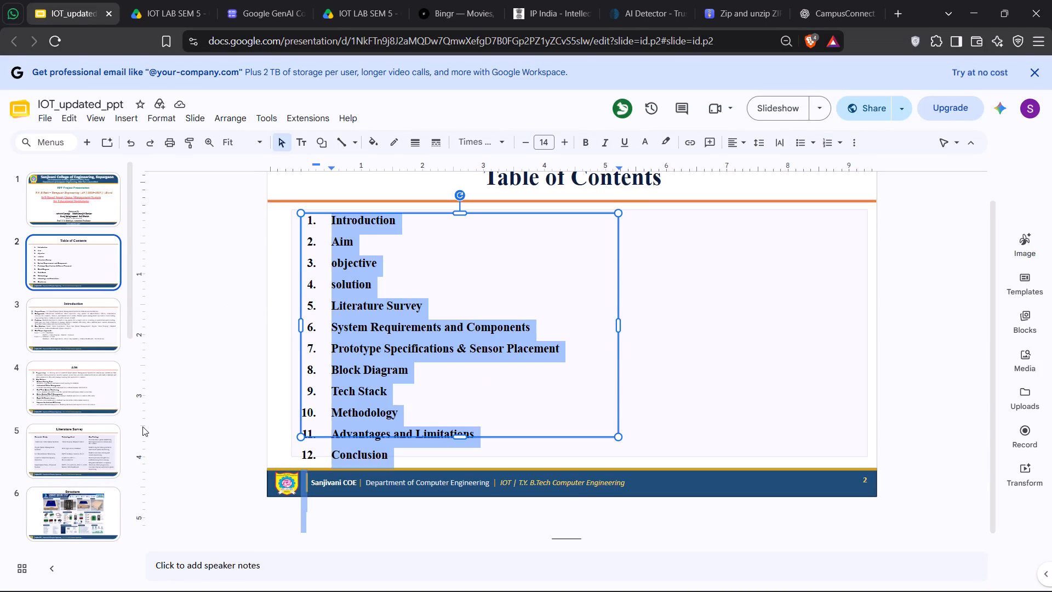
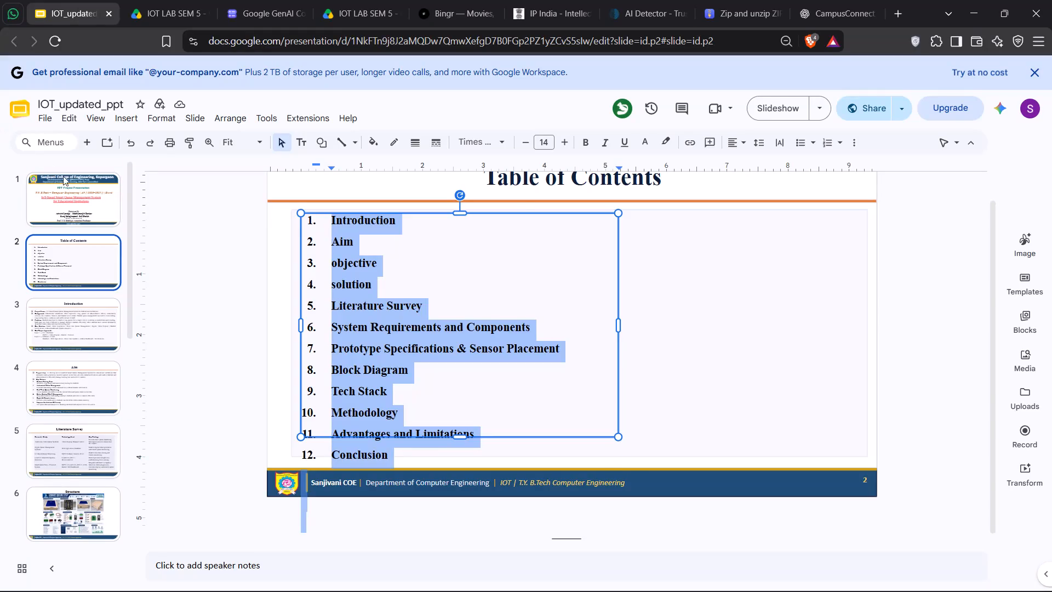
Add the entry "Final product" as item 12 of the Table of Contents, between Advantages and Limitations and Conclusion.
{"action": "left_click", "coordinate": [0, 197]}
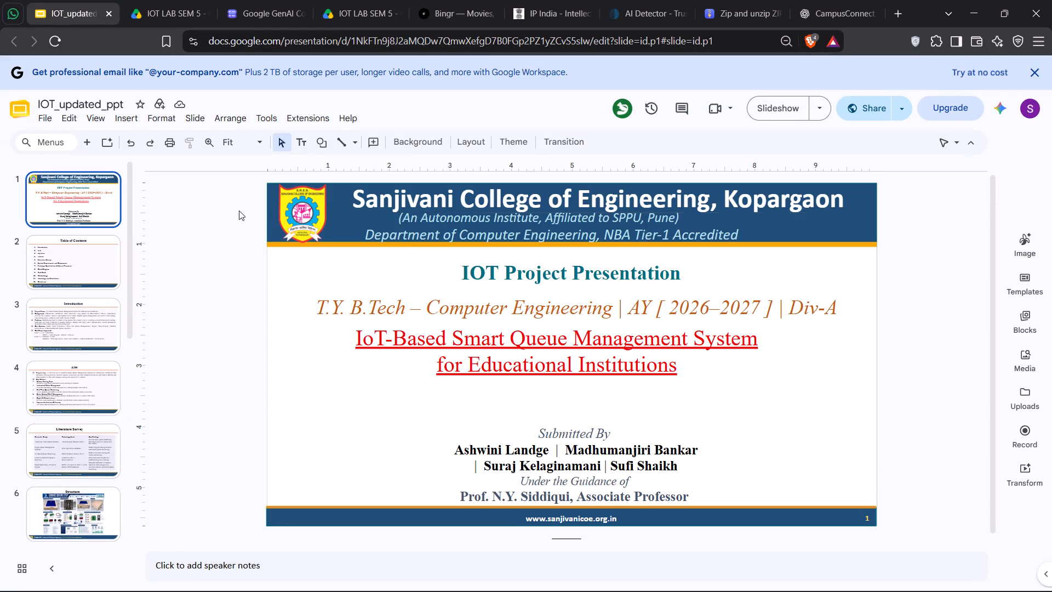
{"action": "left_click", "coordinate": [54, 242]}
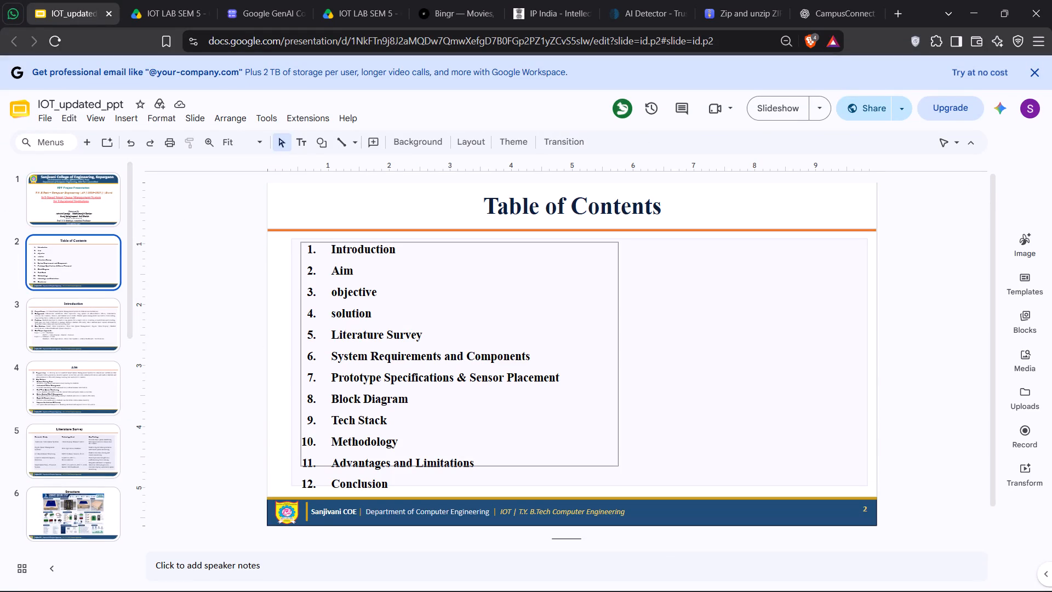
{"action": "left_click", "coordinate": [516, 459]}
{"action": "key", "text": "Return"}
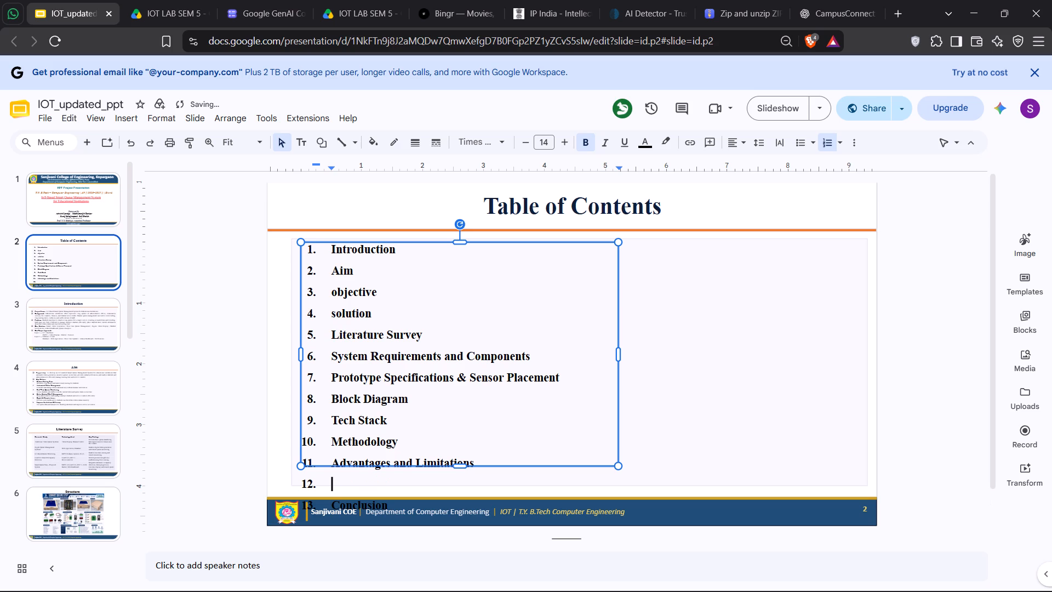
{"action": "key", "text": "shift+f"}
{"action": "type", "text": "nalk"}
{"action": "key", "text": "BackSpace"}
{"action": "key", "text": "BackSpace"}
{"action": "key", "text": "BackSpace"}
{"action": "key", "text": "BackSpace"}
{"action": "type", "text": "nal"}
{"action": "key", "text": "space"}
{"action": "key", "text": "BackSpace"}
{"action": "key", "text": "BackSpace"}
{"action": "key", "text": "BackSpace"}
{"action": "key", "text": "BackSpace"}
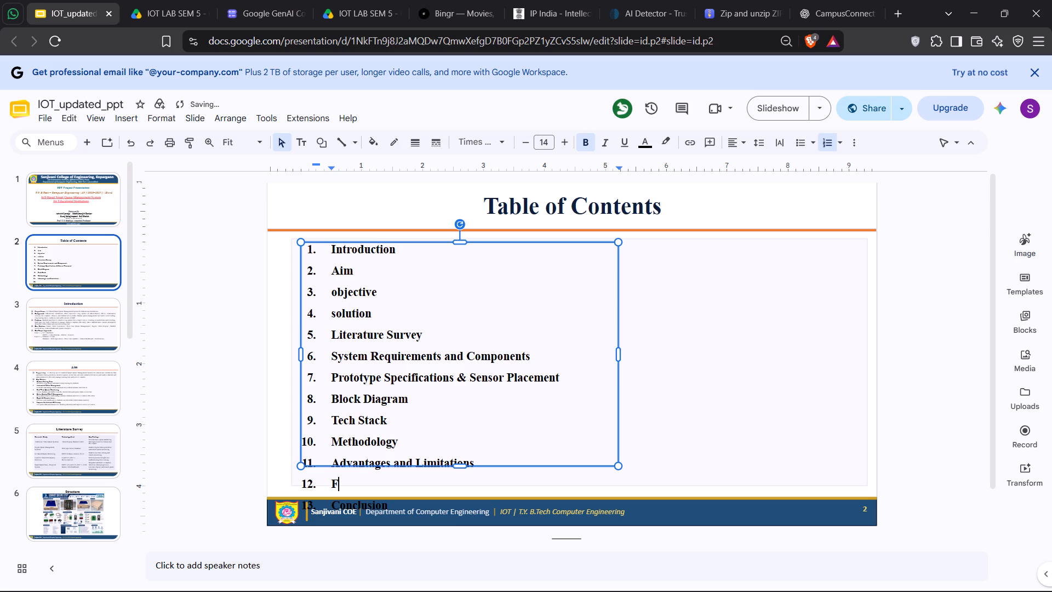
{"action": "type", "text": "ii"}
{"action": "key", "text": "BackSpace"}
{"action": "type", "text": "nal"}
{"action": "key", "text": "space"}
{"action": "type", "text": "product"}
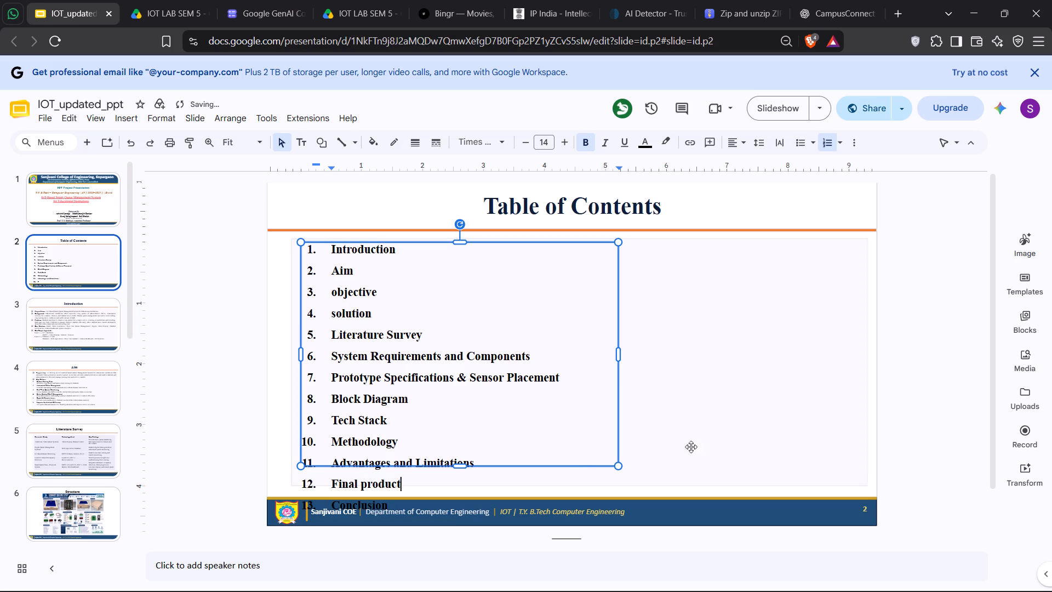
{"action": "left_click", "coordinate": [710, 438]}
{"action": "left_click", "coordinate": [206, 377]}
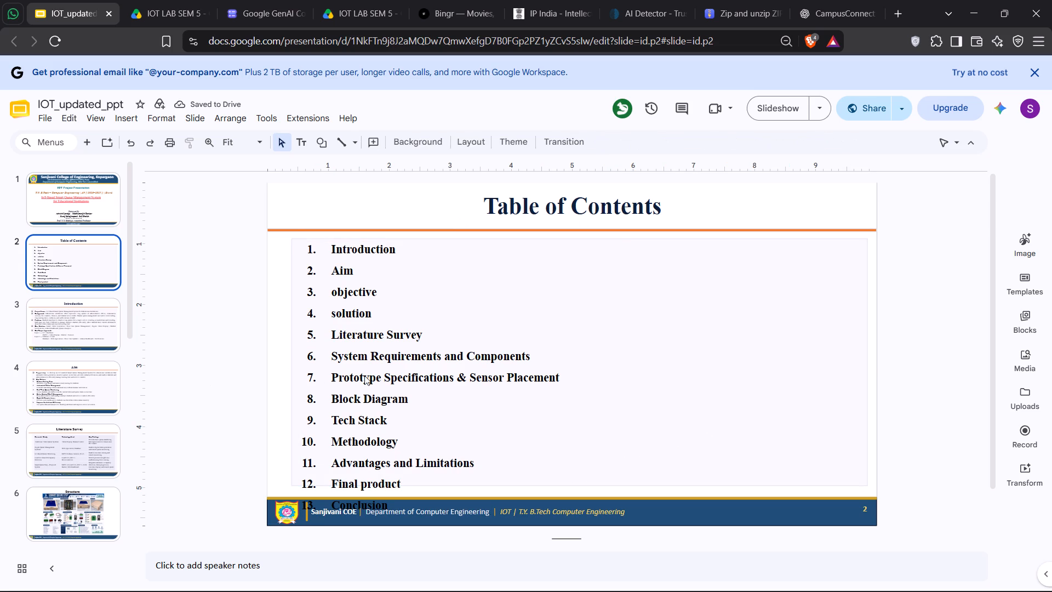
Extend the contents list's text box downward into the footer band so its frame encloses every entry through Conclusion.
{"action": "left_click", "coordinate": [371, 374]}
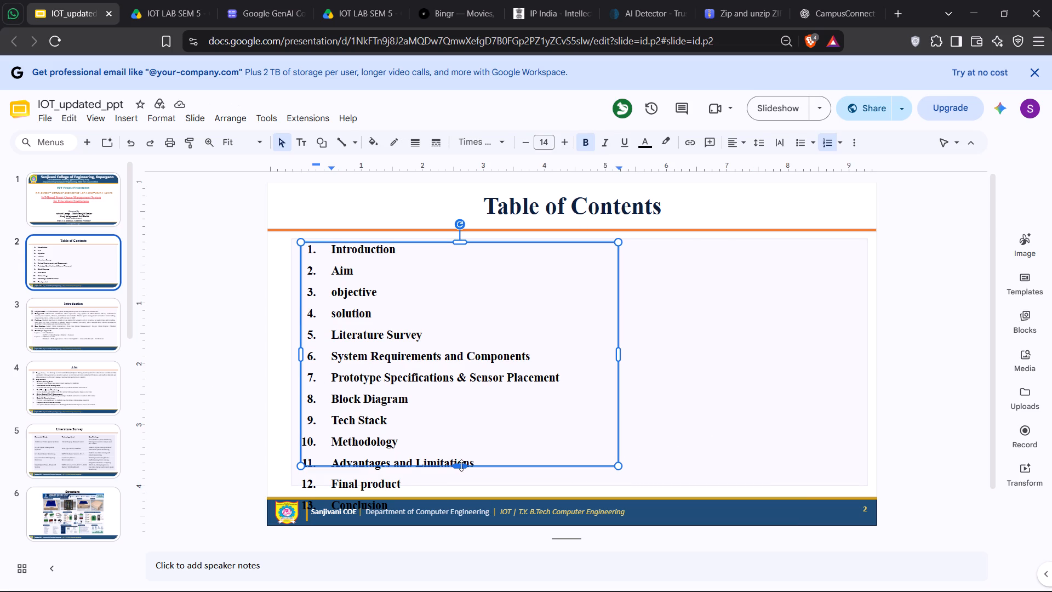
{"action": "left_click_drag", "start_coordinate": [461, 465], "coordinate": [456, 517]}
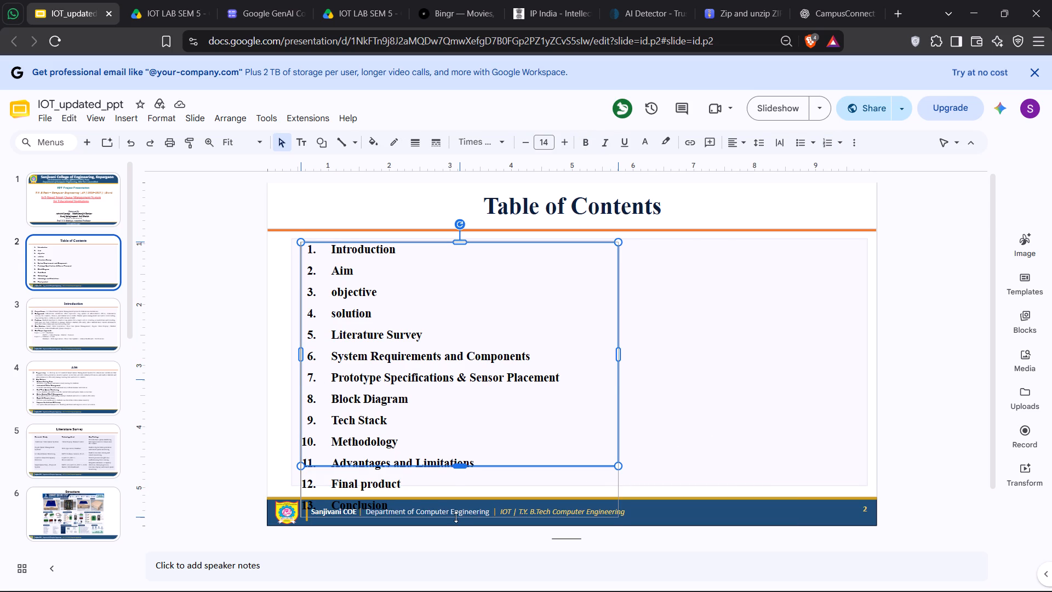
{"action": "left_click_drag", "start_coordinate": [456, 517], "coordinate": [456, 517]}
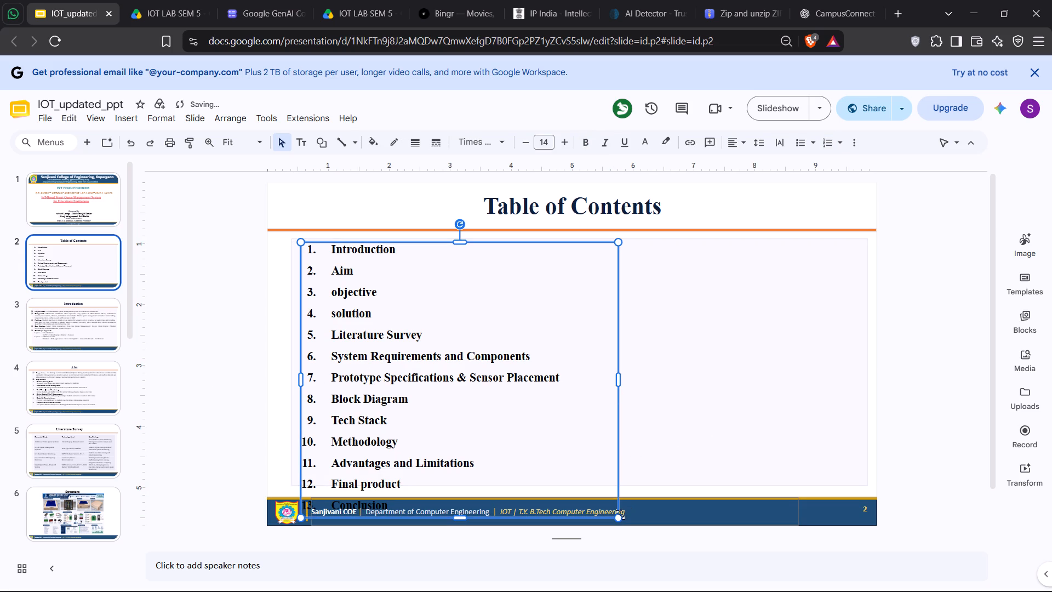
{"action": "left_click_drag", "start_coordinate": [620, 515], "coordinate": [585, 471]}
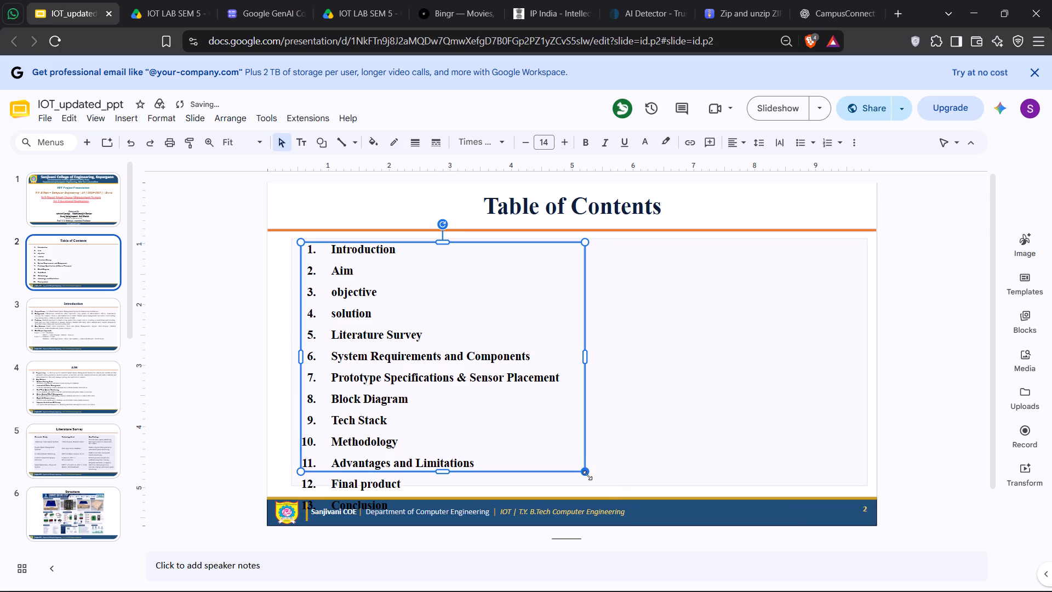
{"action": "left_click_drag", "start_coordinate": [584, 474], "coordinate": [615, 513]}
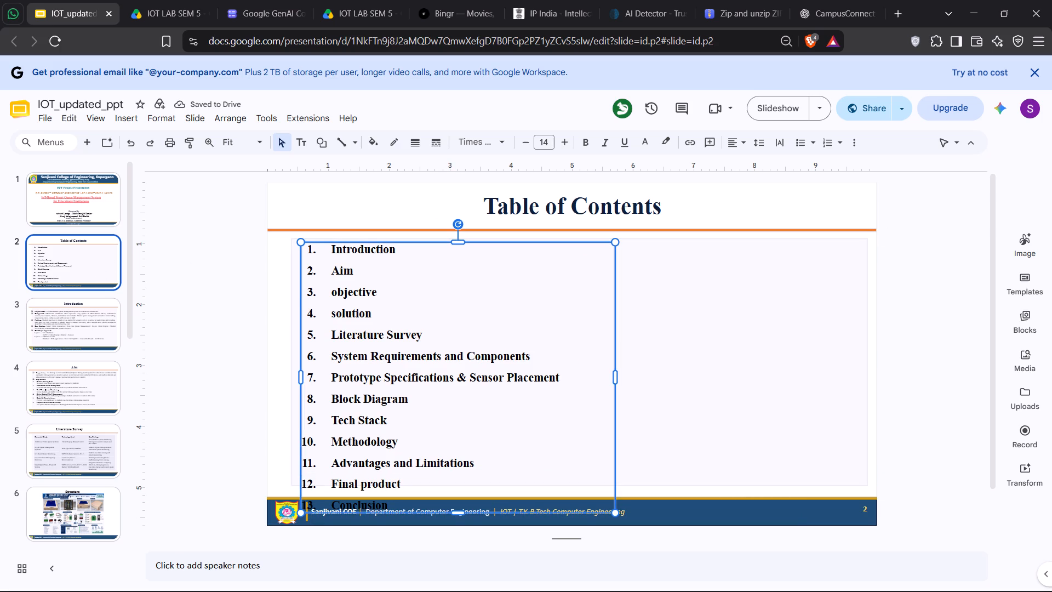
Review the presentation's slides, including Introduction, Aim, Literature Survey, Structure and Conclusion, and return to the title slide.
{"action": "left_click", "coordinate": [83, 320]}
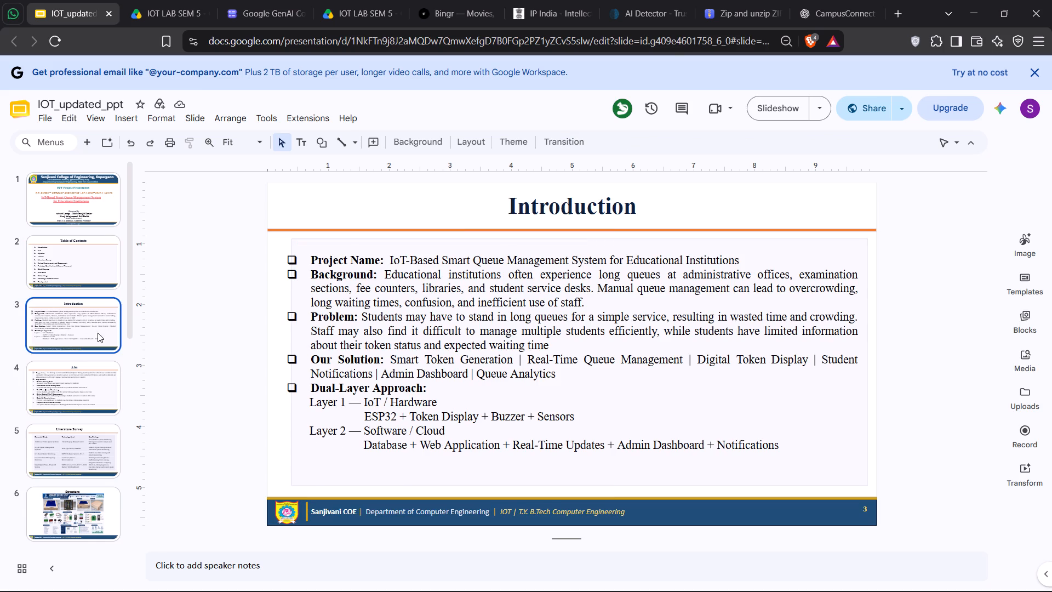
{"action": "left_click", "coordinate": [67, 388]}
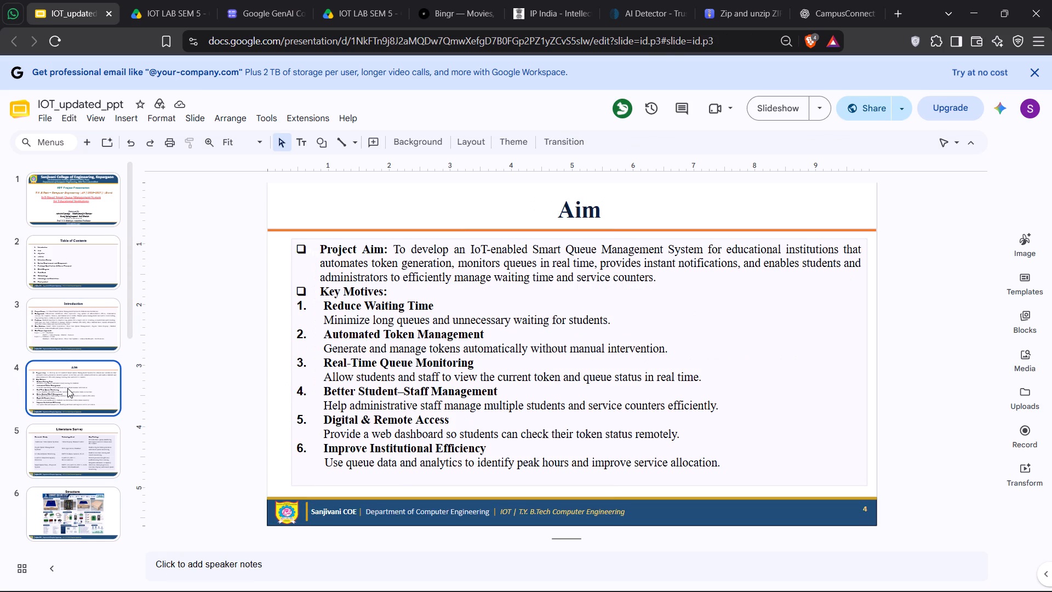
{"action": "left_click", "coordinate": [70, 452]}
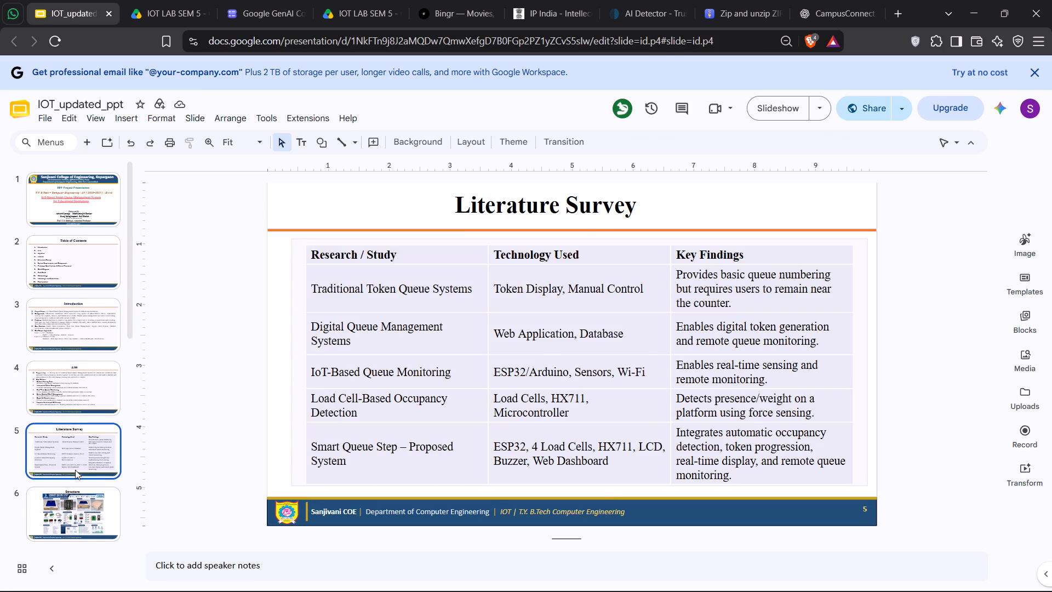
{"action": "left_click", "coordinate": [73, 491]}
{"action": "scroll", "coordinate": [72, 491], "scroll_direction": "down", "scroll_amount": 11}
{"action": "scroll", "coordinate": [78, 472], "scroll_direction": "up", "scroll_amount": 4}
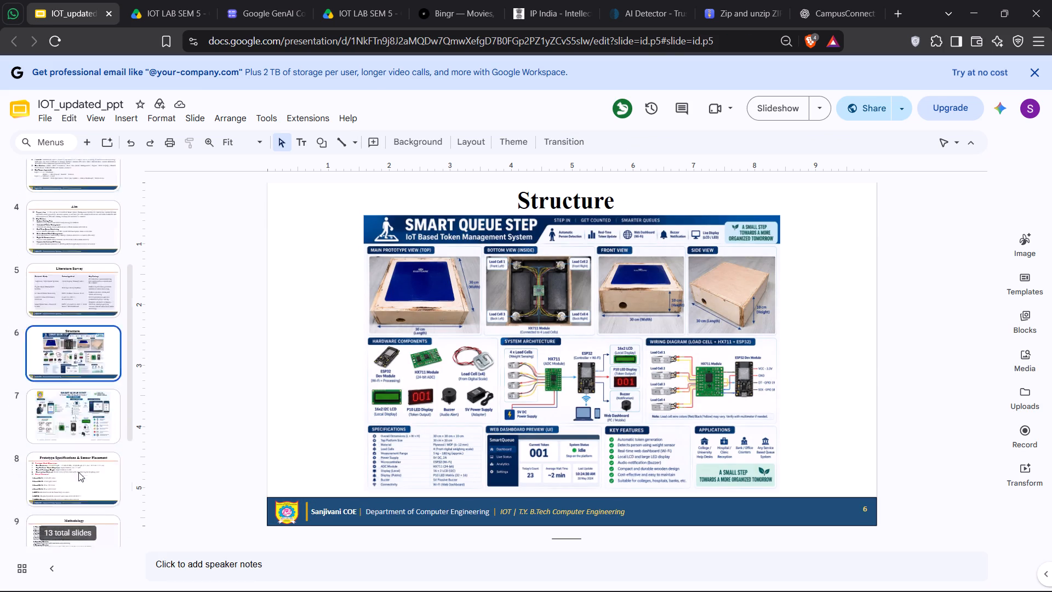
{"action": "scroll", "coordinate": [78, 472], "scroll_direction": "up", "scroll_amount": 6}
{"action": "scroll", "coordinate": [78, 472], "scroll_direction": "down", "scroll_amount": 16}
{"action": "left_click", "coordinate": [82, 450]}
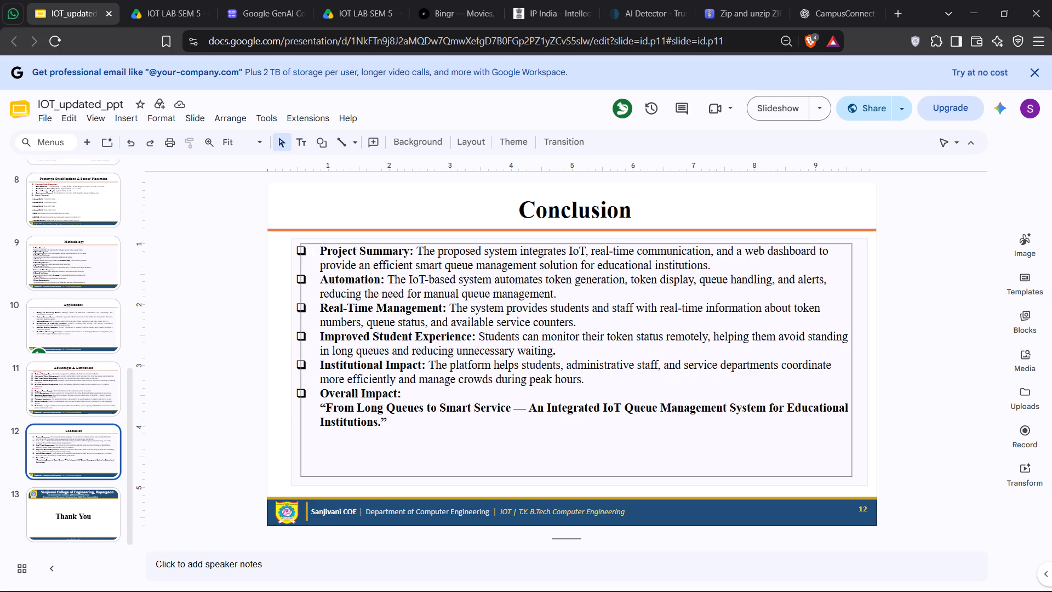
{"action": "scroll", "coordinate": [46, 405], "scroll_direction": "up", "scroll_amount": 1}
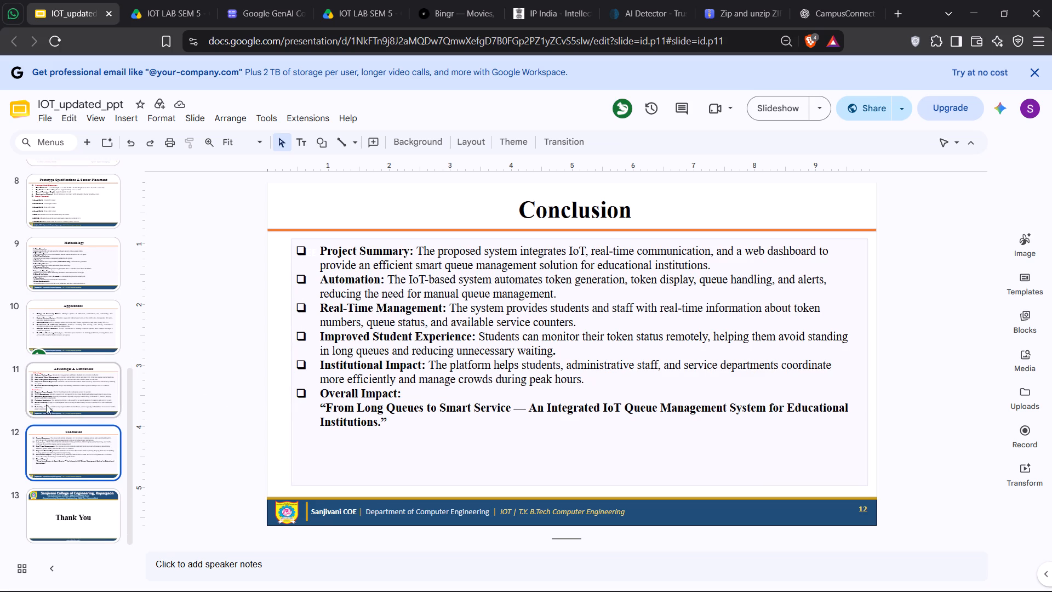
{"action": "scroll", "coordinate": [46, 405], "scroll_direction": "up", "scroll_amount": 11}
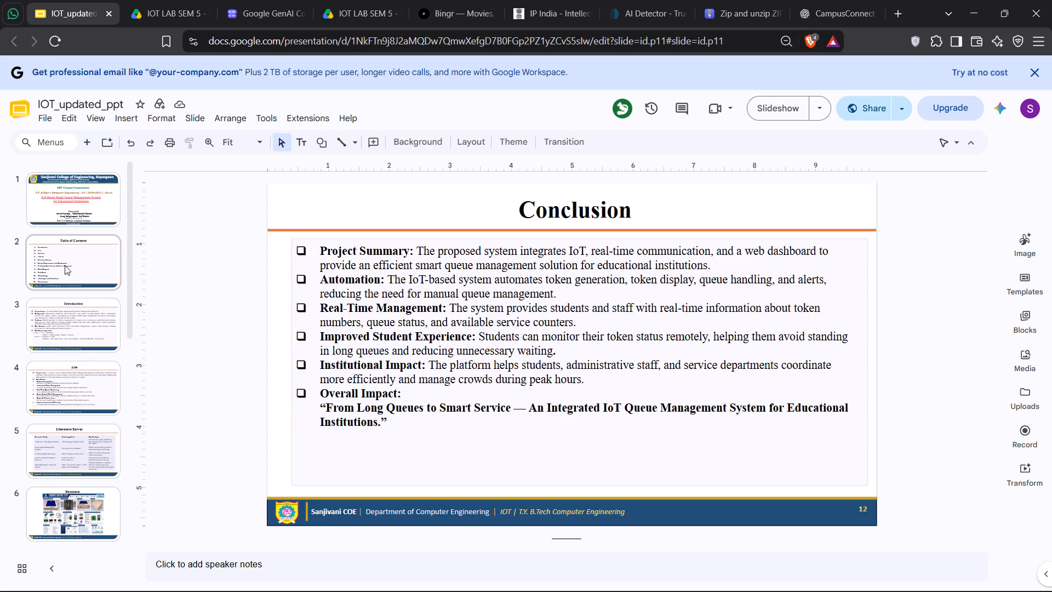
{"action": "left_click", "coordinate": [87, 207]}
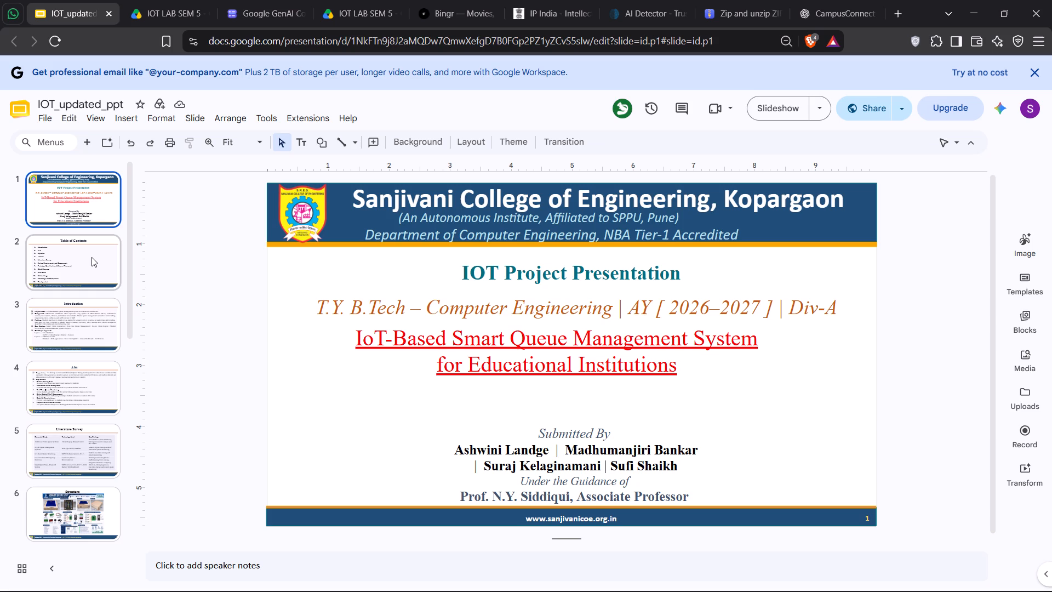
{"action": "left_click", "coordinate": [62, 310]}
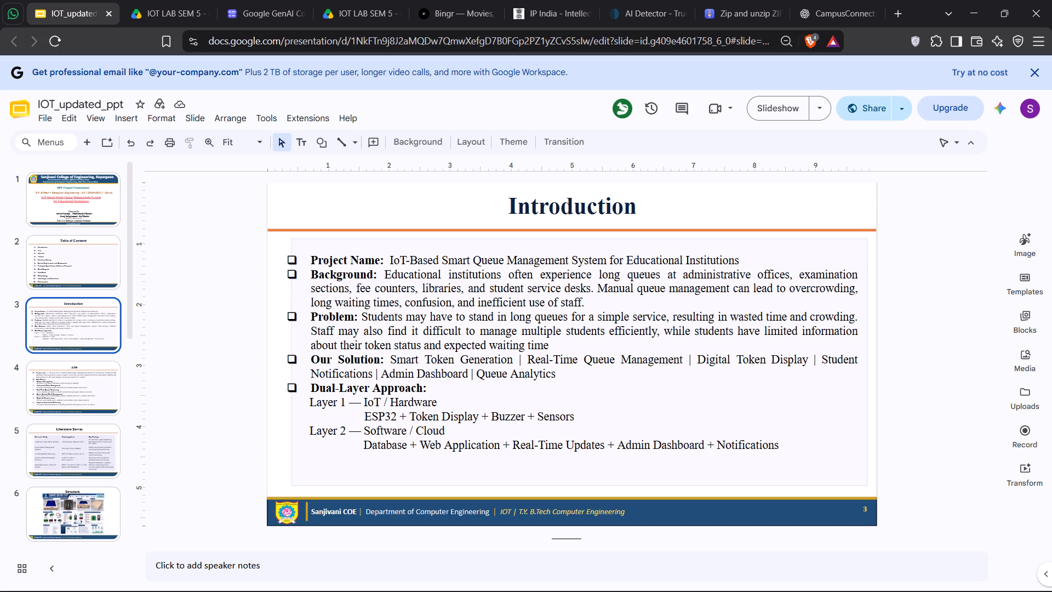
{"action": "left_click", "coordinate": [47, 201]}
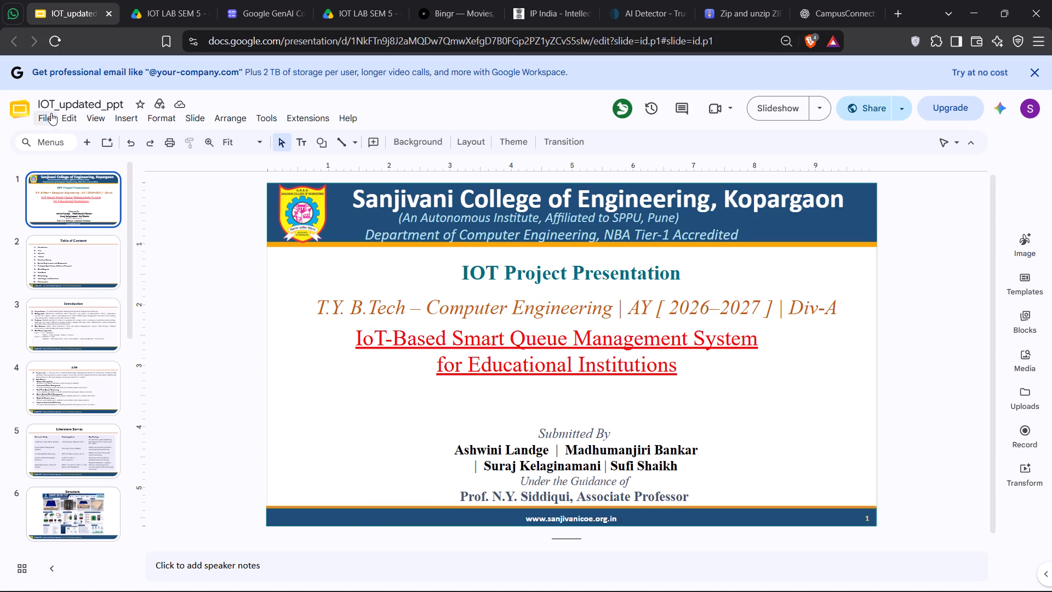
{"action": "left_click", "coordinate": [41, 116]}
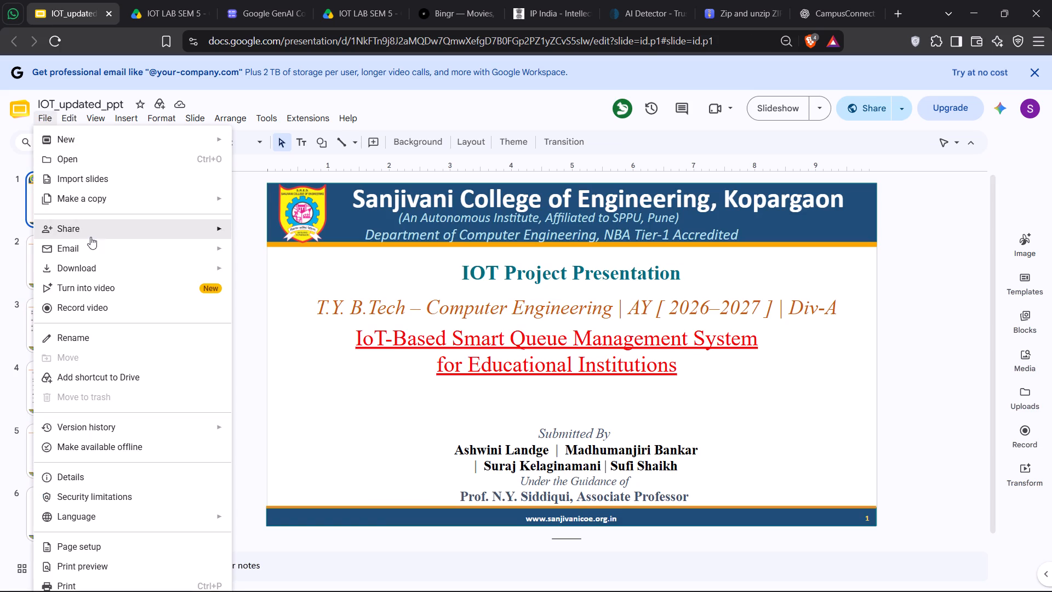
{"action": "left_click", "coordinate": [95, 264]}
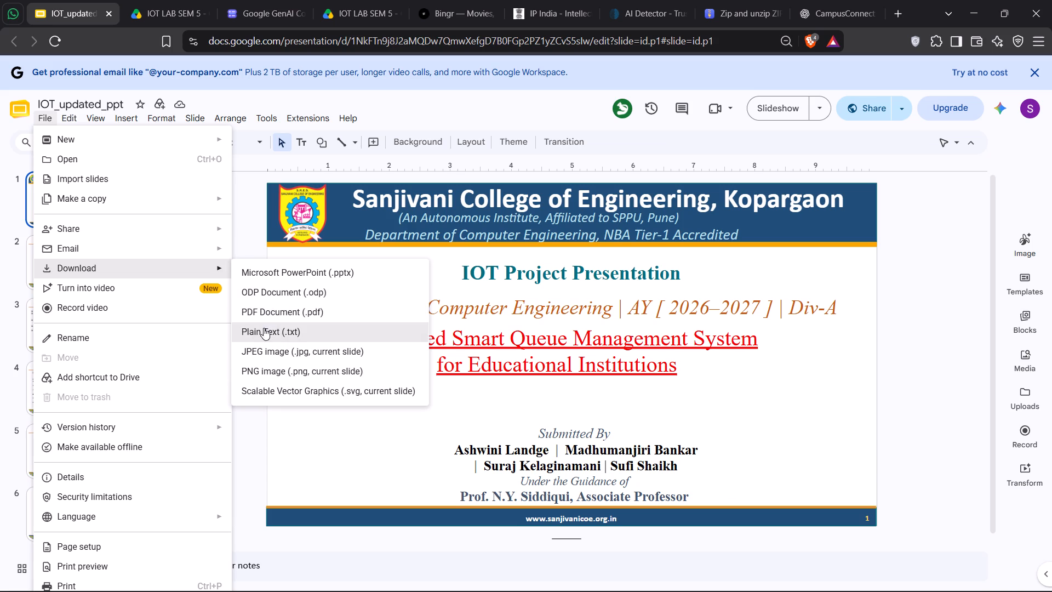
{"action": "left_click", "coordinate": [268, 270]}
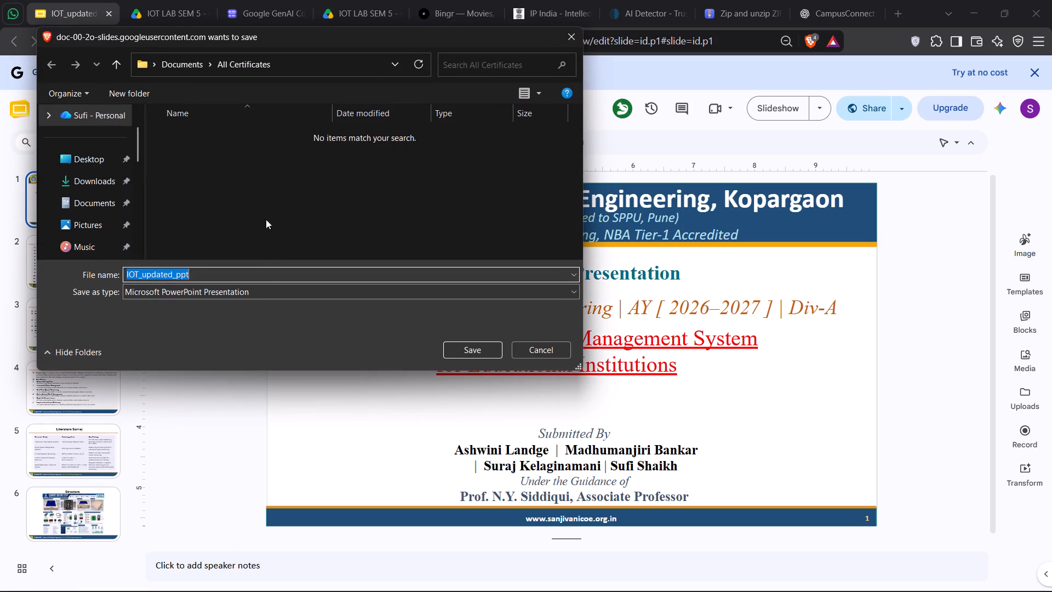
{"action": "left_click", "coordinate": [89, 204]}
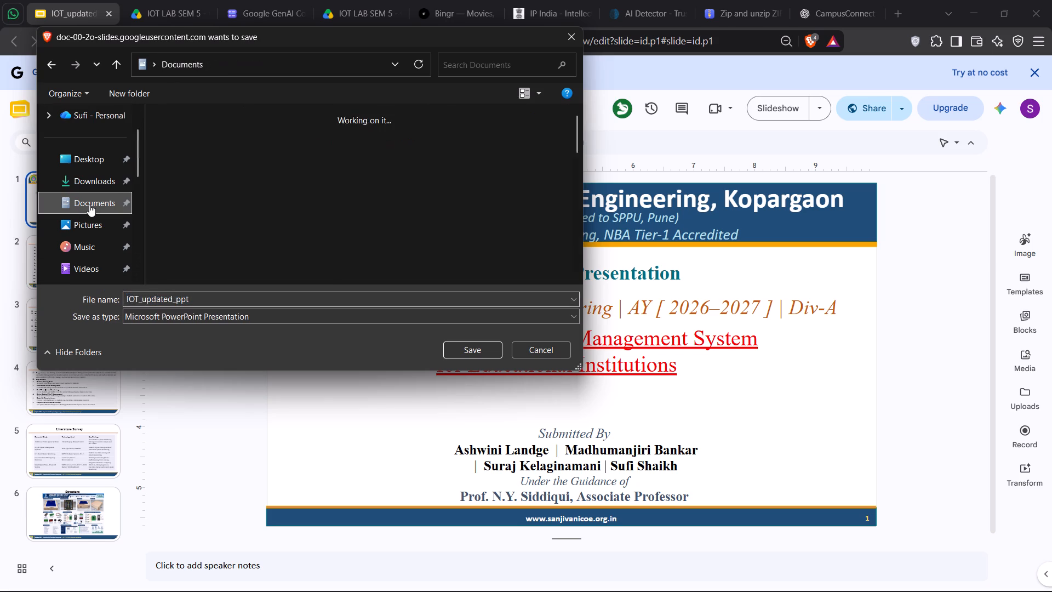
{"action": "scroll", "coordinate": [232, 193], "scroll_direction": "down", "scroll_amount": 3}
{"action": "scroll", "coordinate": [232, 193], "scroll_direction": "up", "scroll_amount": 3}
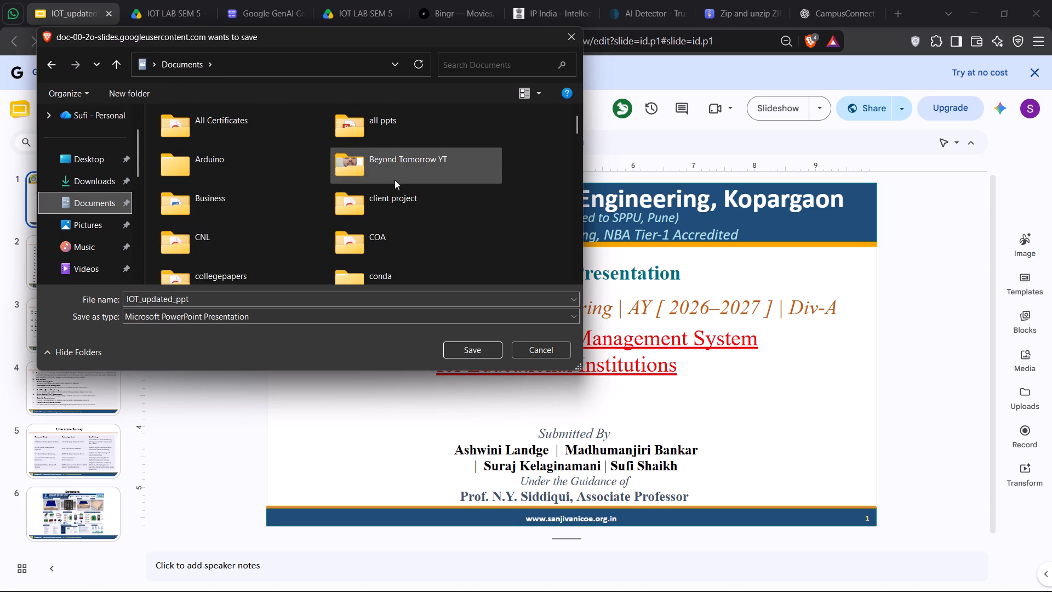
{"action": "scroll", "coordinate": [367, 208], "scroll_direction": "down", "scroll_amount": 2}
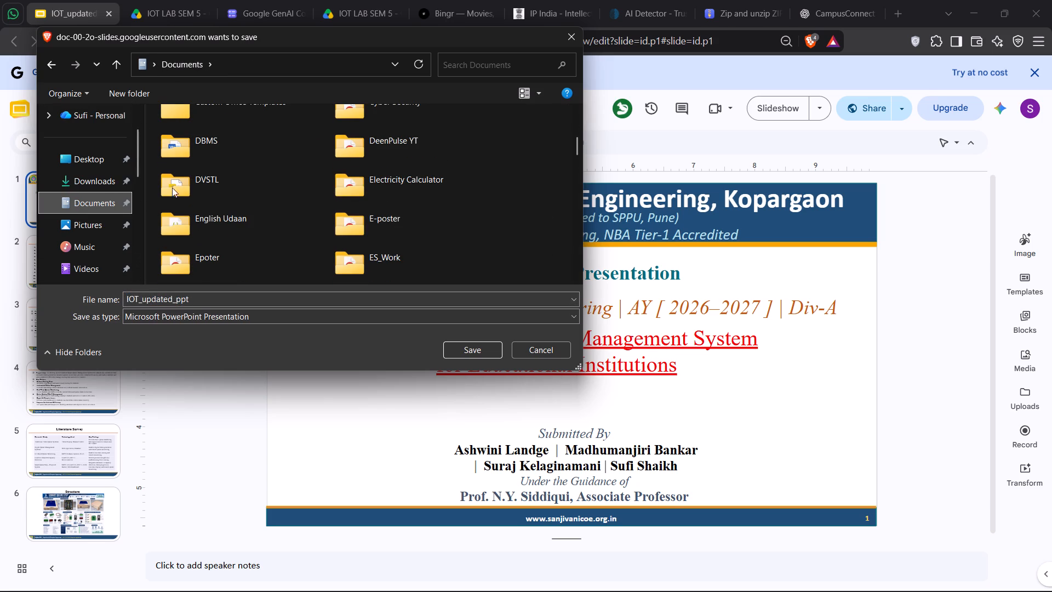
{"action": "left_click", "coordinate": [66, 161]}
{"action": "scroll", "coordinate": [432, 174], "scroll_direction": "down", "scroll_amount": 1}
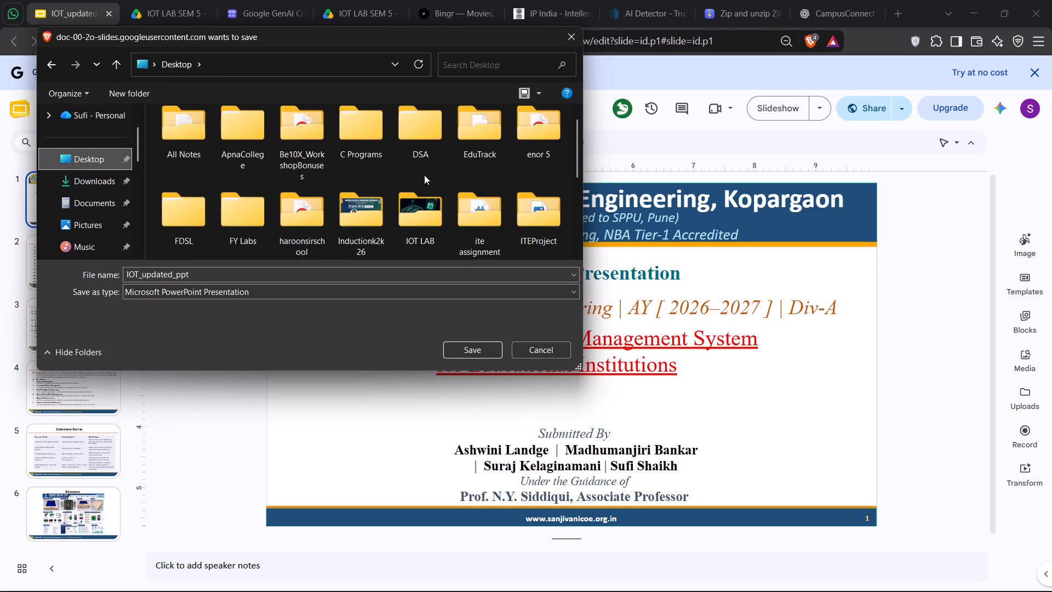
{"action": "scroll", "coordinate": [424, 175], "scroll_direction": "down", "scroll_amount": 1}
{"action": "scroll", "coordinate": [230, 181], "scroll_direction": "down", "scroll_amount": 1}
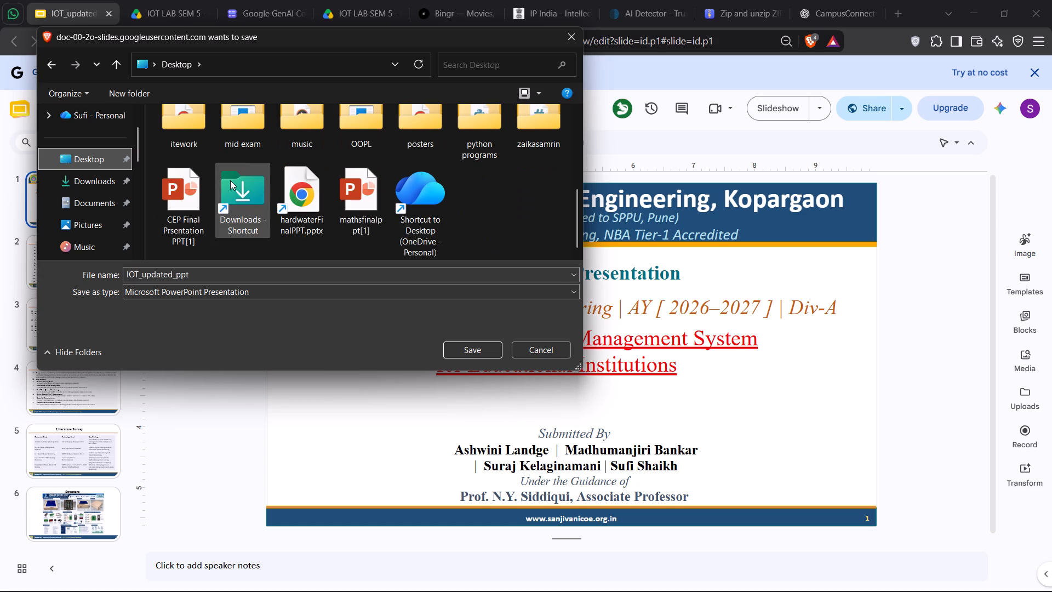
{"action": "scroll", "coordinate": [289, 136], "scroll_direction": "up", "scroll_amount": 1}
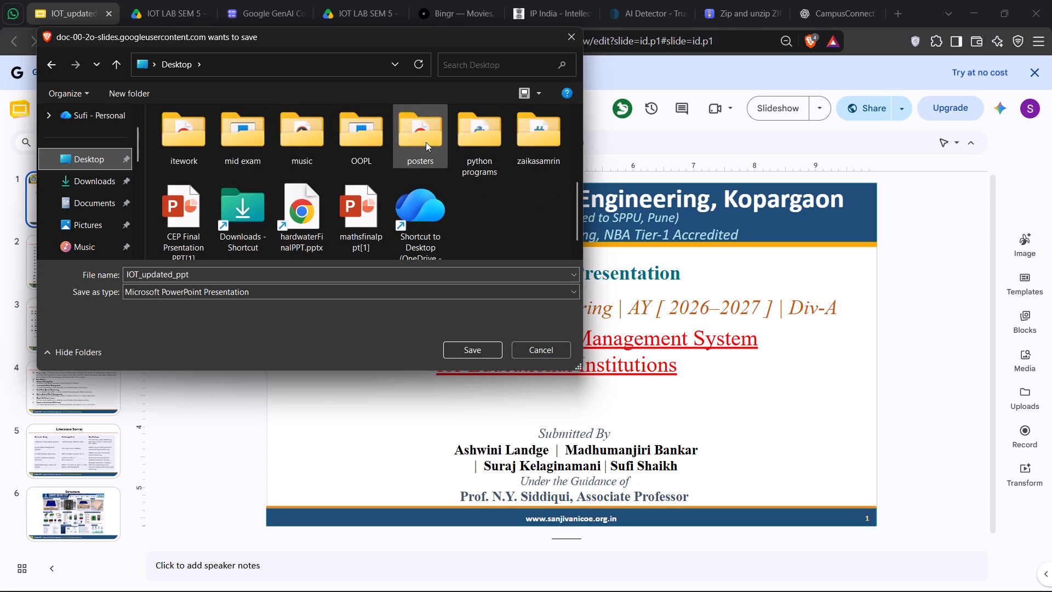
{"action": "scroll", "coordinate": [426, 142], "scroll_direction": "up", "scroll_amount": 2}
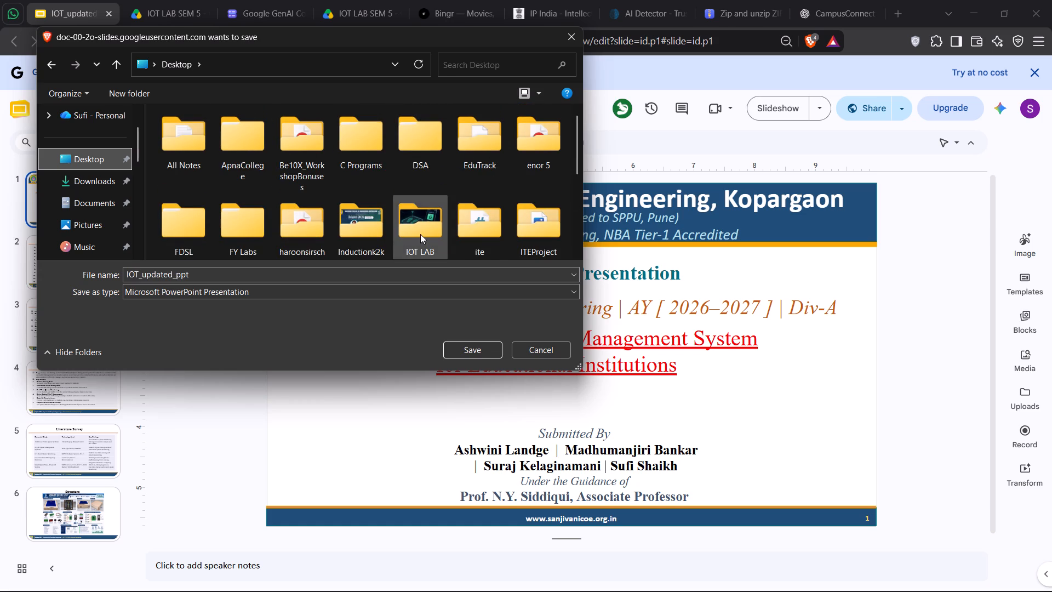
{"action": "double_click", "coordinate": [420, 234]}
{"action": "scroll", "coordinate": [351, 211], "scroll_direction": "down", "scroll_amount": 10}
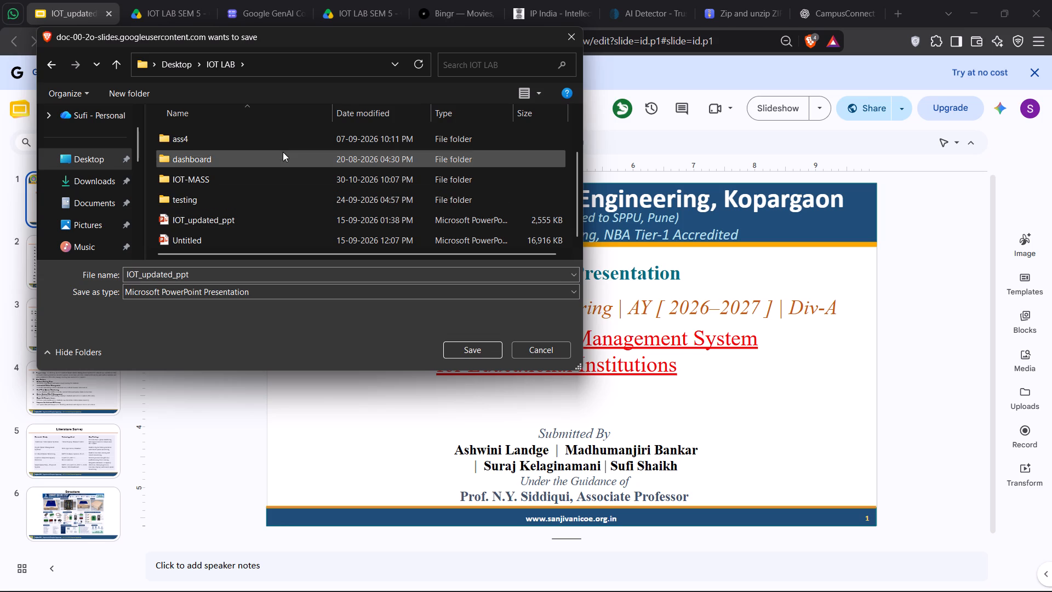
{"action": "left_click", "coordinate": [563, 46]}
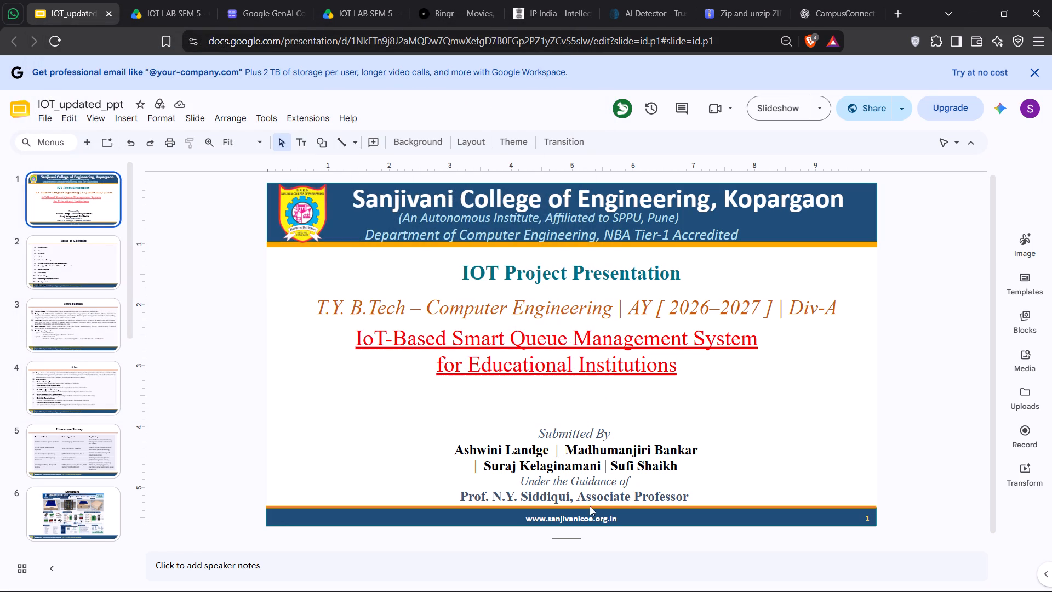
In File Explorer, open the IOT_updated_ppt presentation from the Desktop's IOT LAB folder.
{"action": "left_click", "coordinate": [597, 573]}
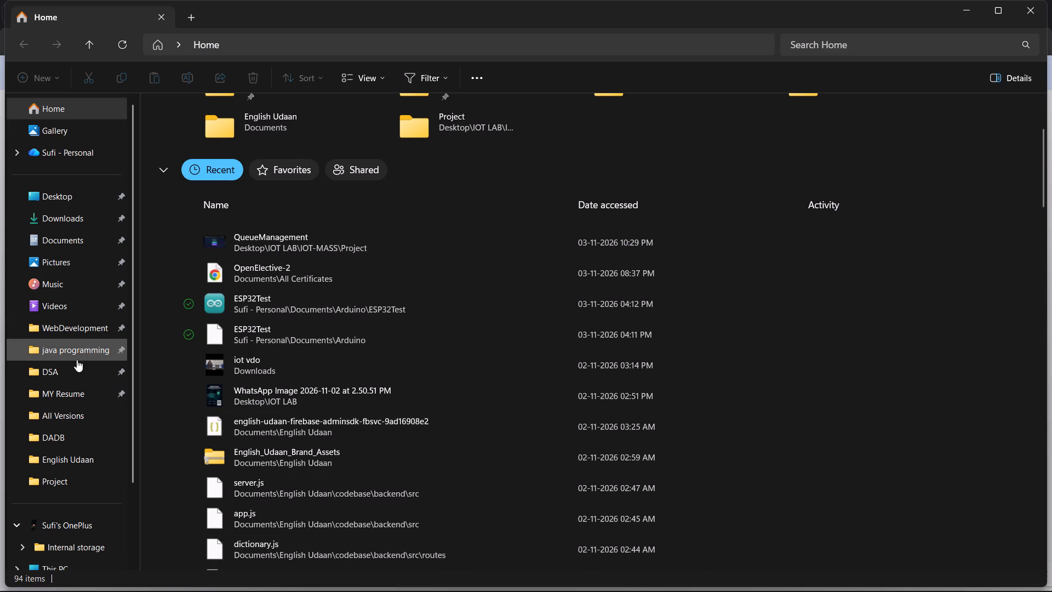
{"action": "left_click", "coordinate": [64, 205]}
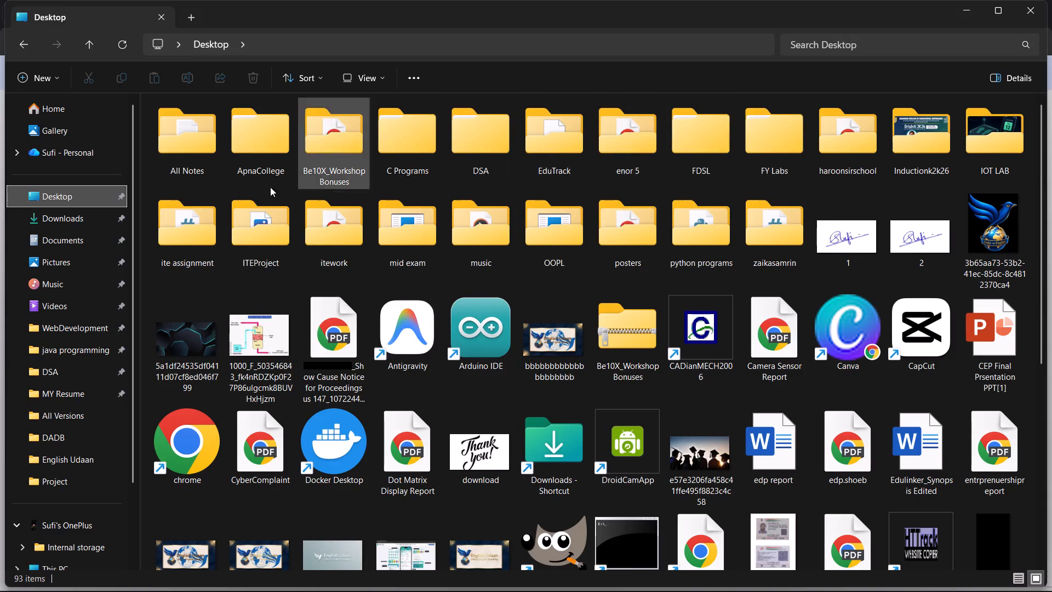
{"action": "double_click", "coordinate": [976, 163]}
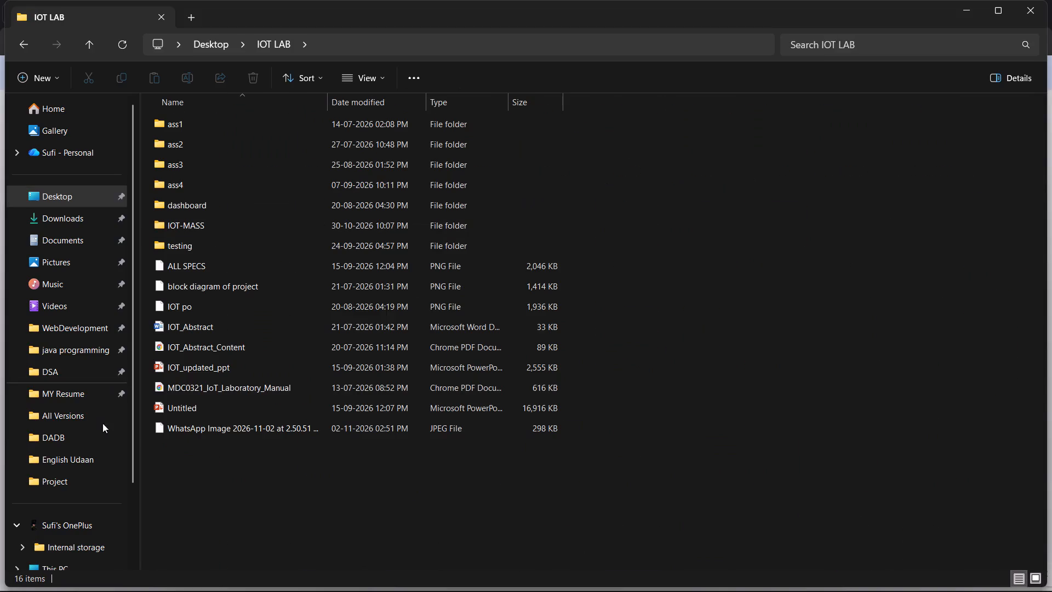
{"action": "left_click", "coordinate": [208, 373]}
{"action": "left_click", "coordinate": [208, 373]}
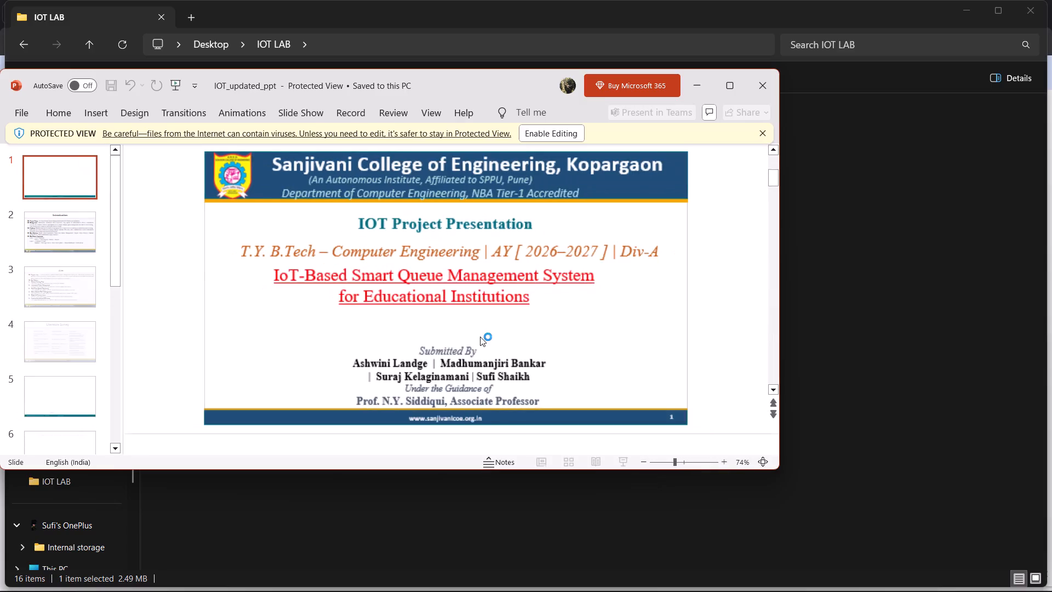
Examine the slides of the locally saved presentation, continuing with the free plan, and close it.
{"action": "scroll", "coordinate": [429, 305], "scroll_direction": "down", "scroll_amount": 11}
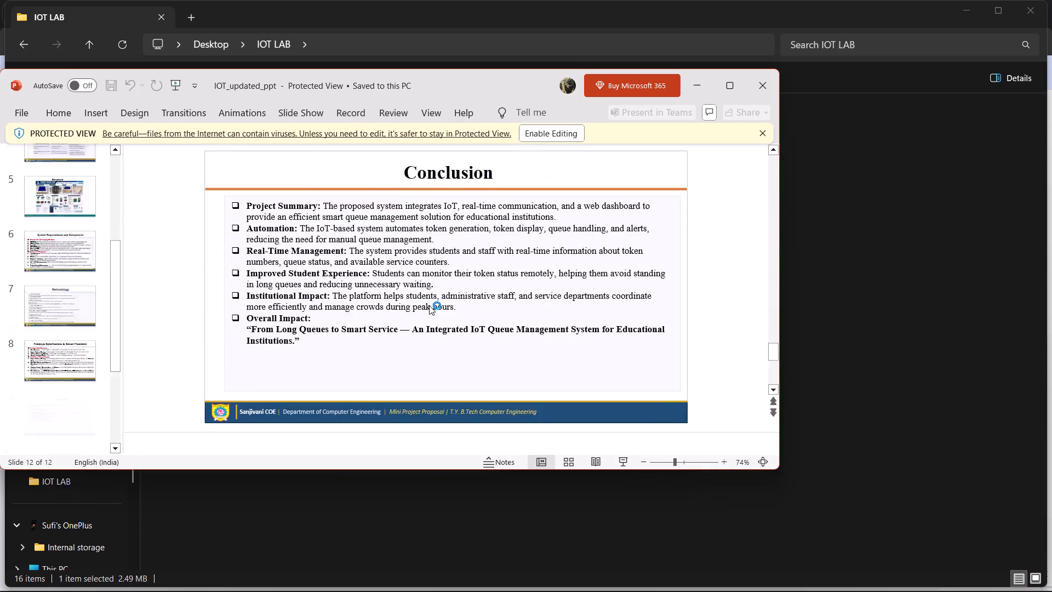
{"action": "scroll", "coordinate": [429, 305], "scroll_direction": "down", "scroll_amount": 5}
{"action": "scroll", "coordinate": [390, 312], "scroll_direction": "up", "scroll_amount": 11}
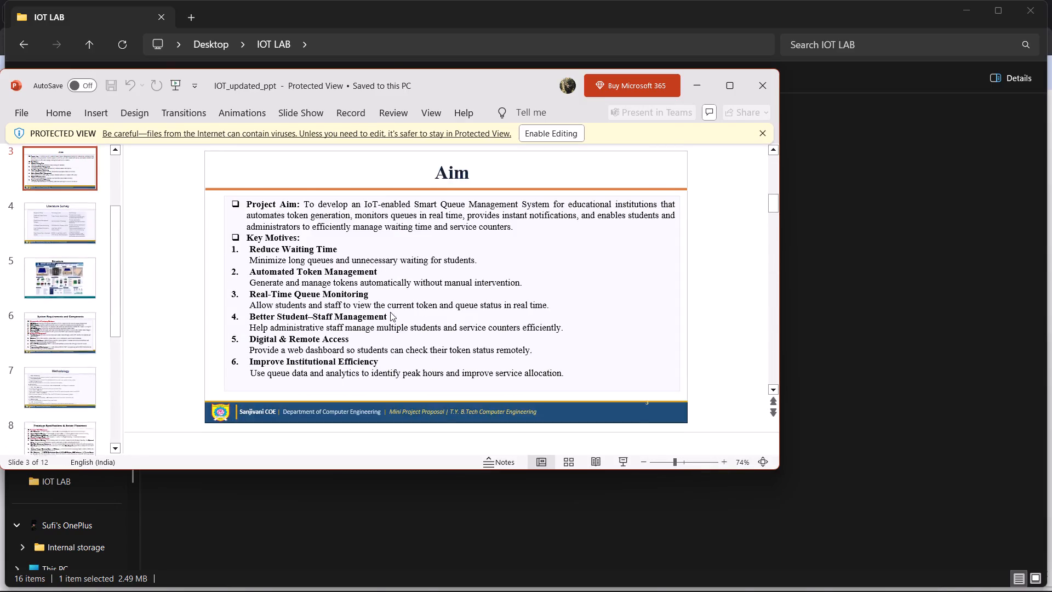
{"action": "scroll", "coordinate": [390, 312], "scroll_direction": "up", "scroll_amount": 4}
{"action": "left_click", "coordinate": [273, 358]}
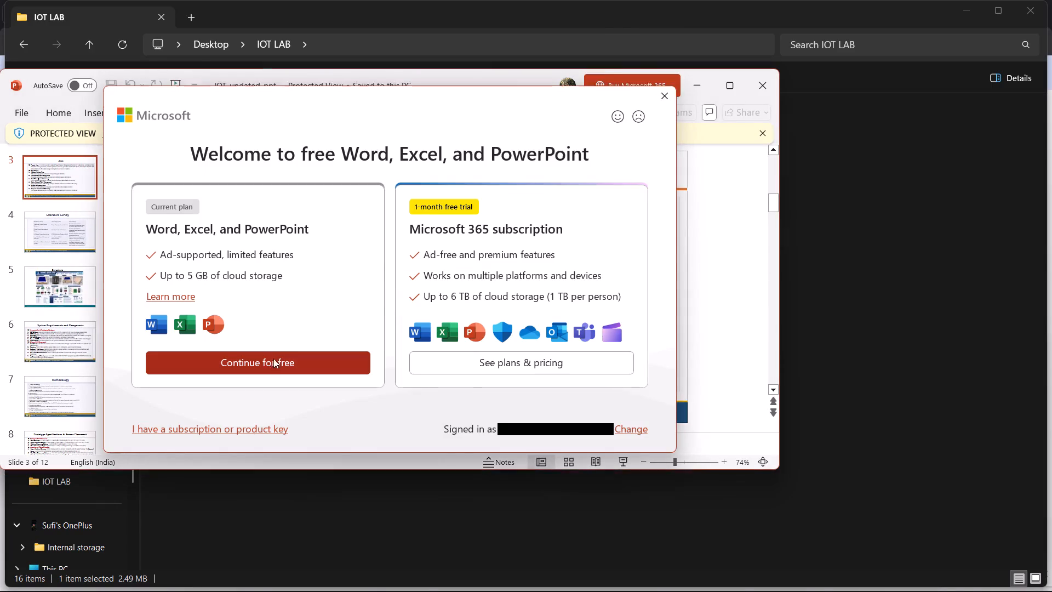
{"action": "scroll", "coordinate": [415, 301], "scroll_direction": "up", "scroll_amount": 4}
{"action": "scroll", "coordinate": [415, 301], "scroll_direction": "down", "scroll_amount": 5}
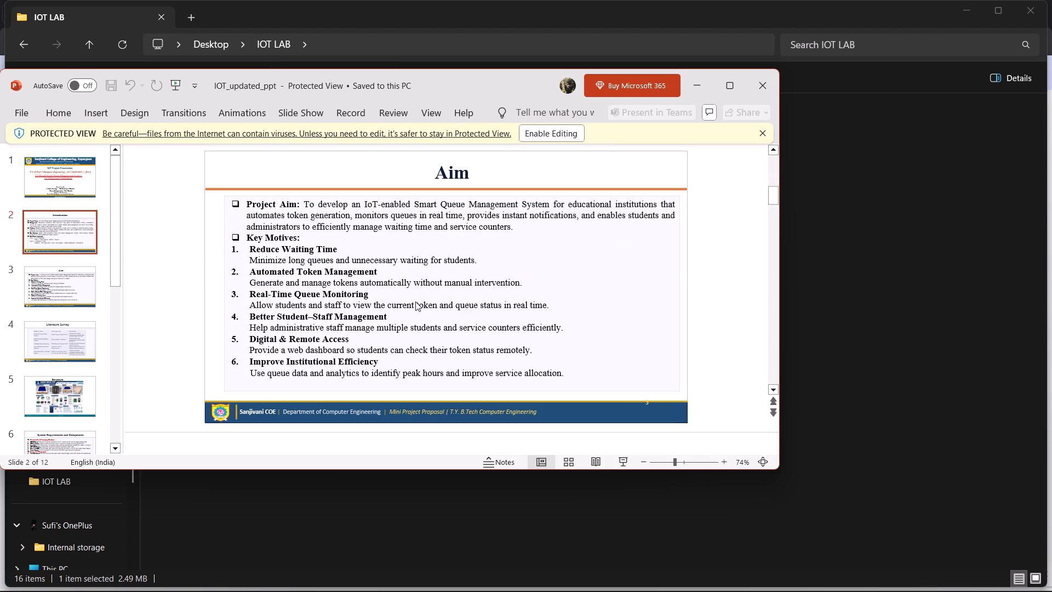
{"action": "scroll", "coordinate": [415, 301], "scroll_direction": "down", "scroll_amount": 2}
{"action": "scroll", "coordinate": [415, 301], "scroll_direction": "up", "scroll_amount": 1}
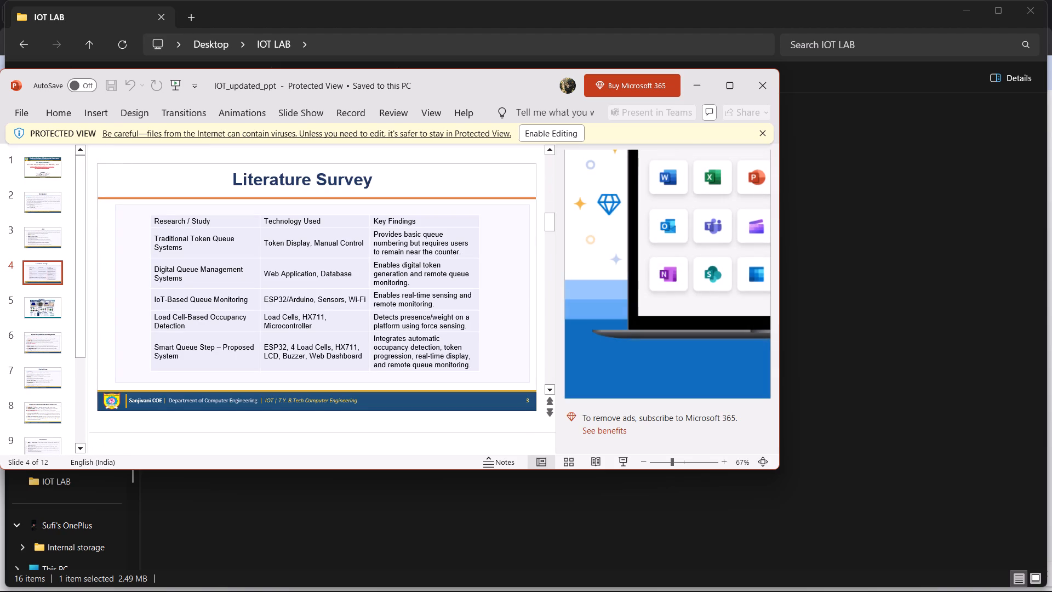
{"action": "left_click", "coordinate": [749, 94]}
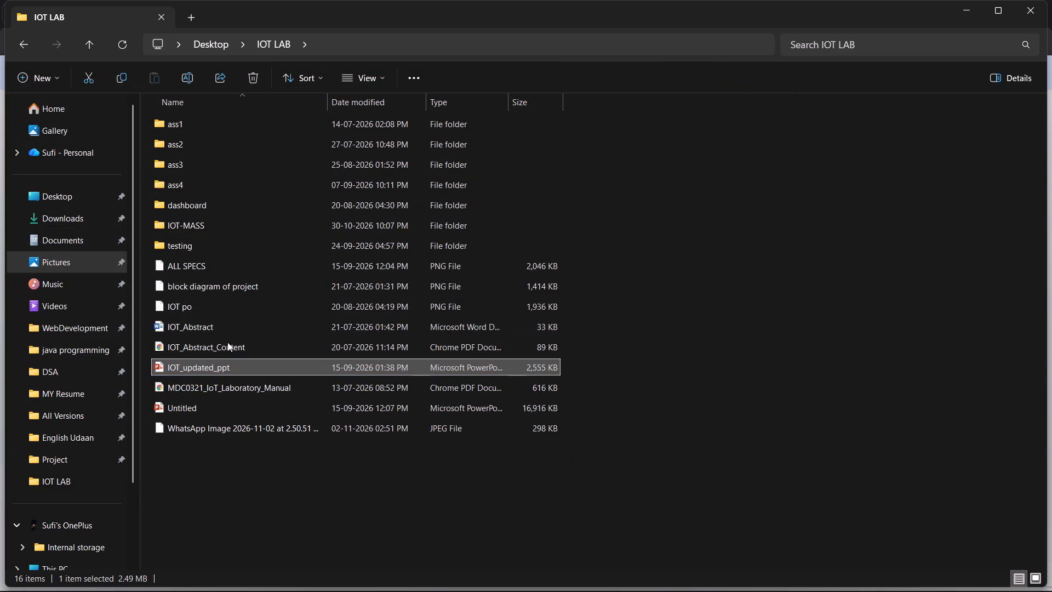
{"action": "left_click", "coordinate": [721, 294]}
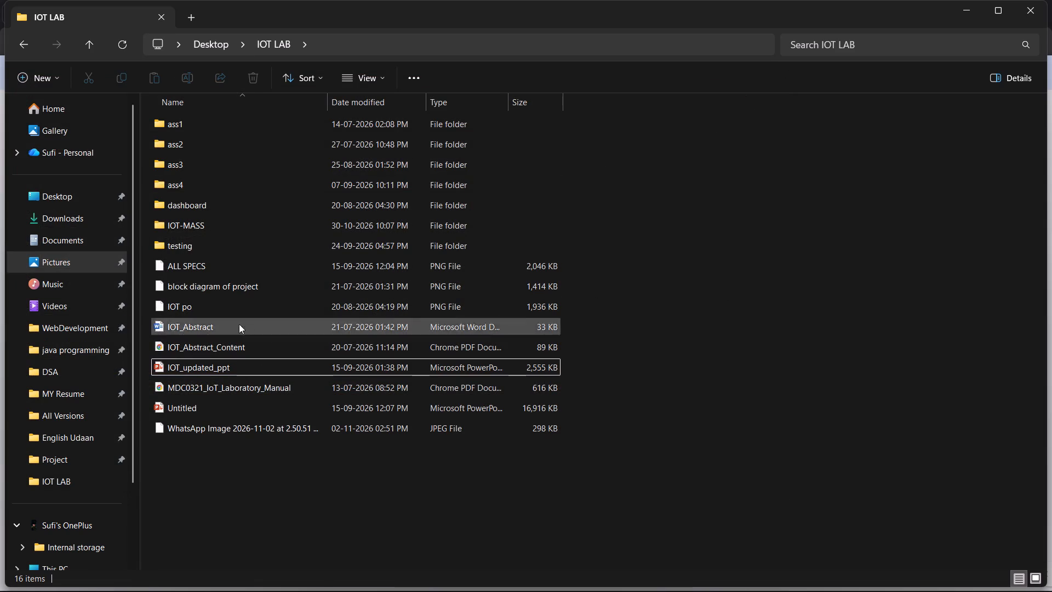
Switch back to the Google Slides presentation in the browser and delete all body text on the Introduction slide, keeping its title.
{"action": "key", "text": "alt+Tab"}
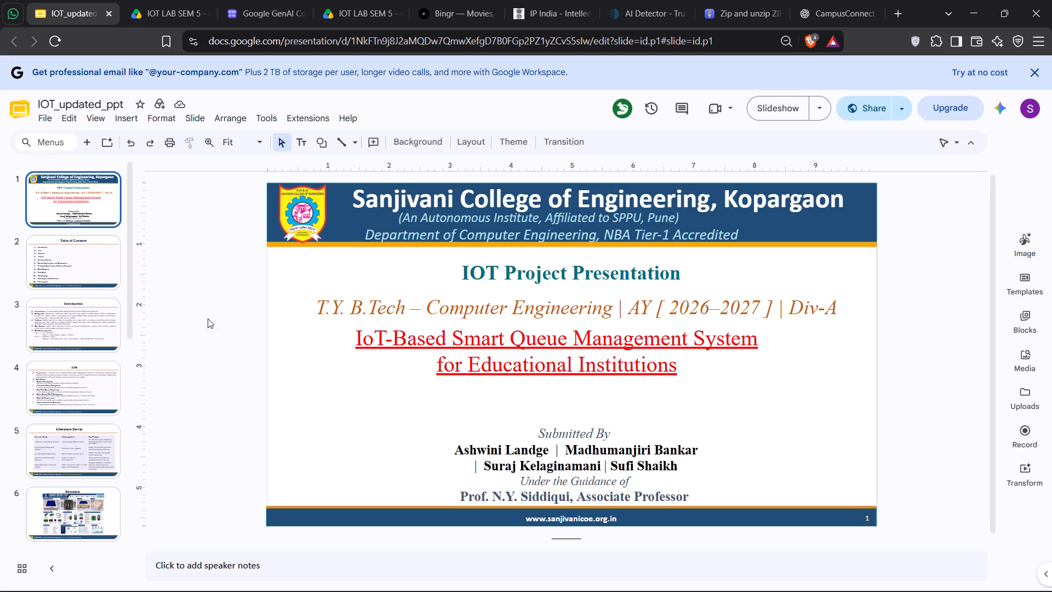
{"action": "left_click", "coordinate": [85, 323]}
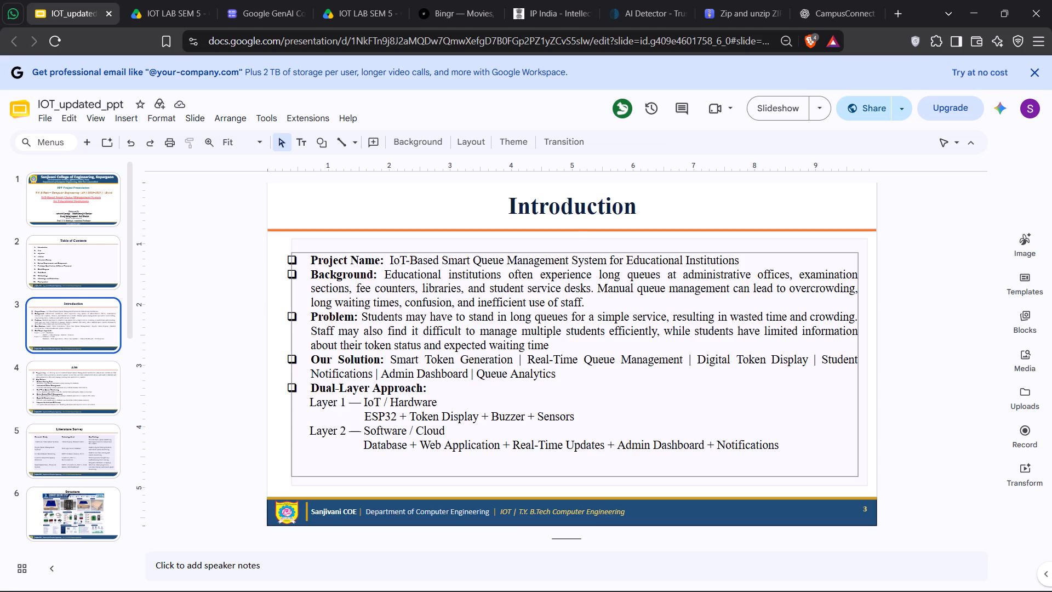
{"action": "left_click", "coordinate": [351, 297]}
{"action": "key", "text": "BackSpace"}
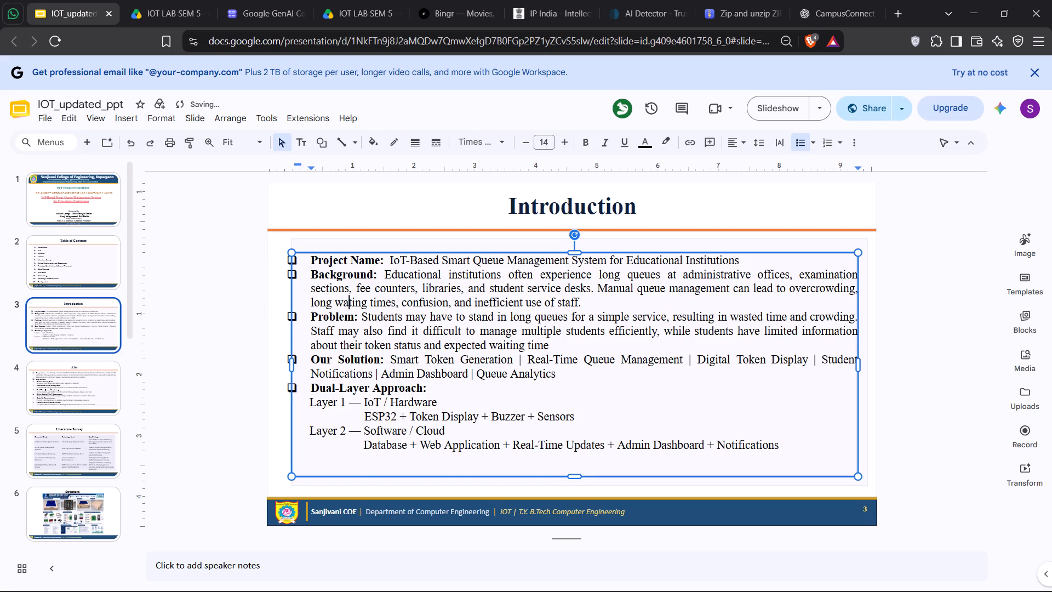
{"action": "key", "text": "ctrl+a"}
{"action": "key", "text": "BackSpace"}
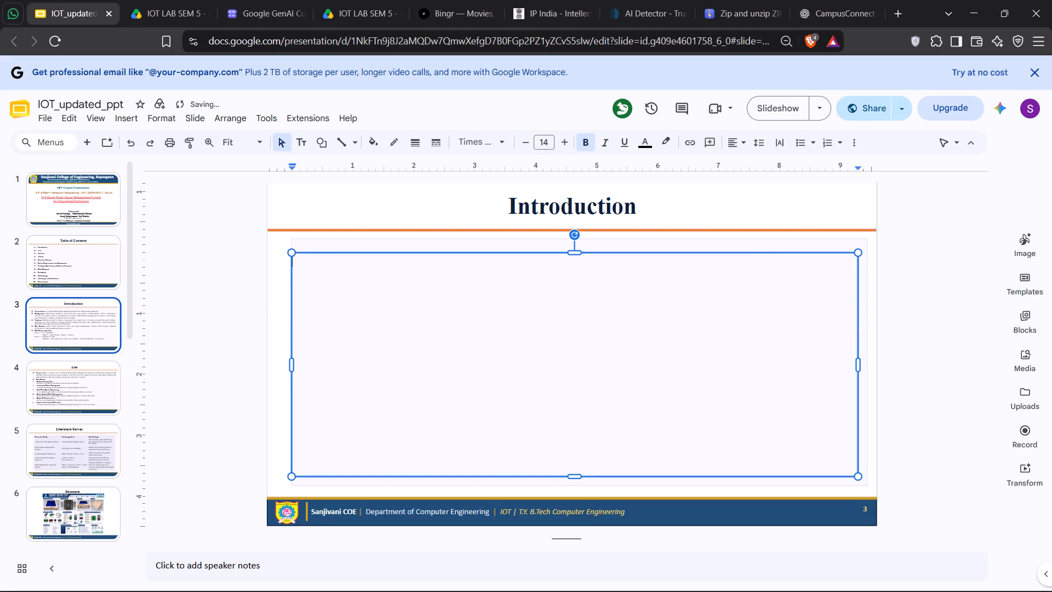
Delete all body text on the Aim slide, including the project aim and key motives, keeping its title.
{"action": "left_click", "coordinate": [83, 373]}
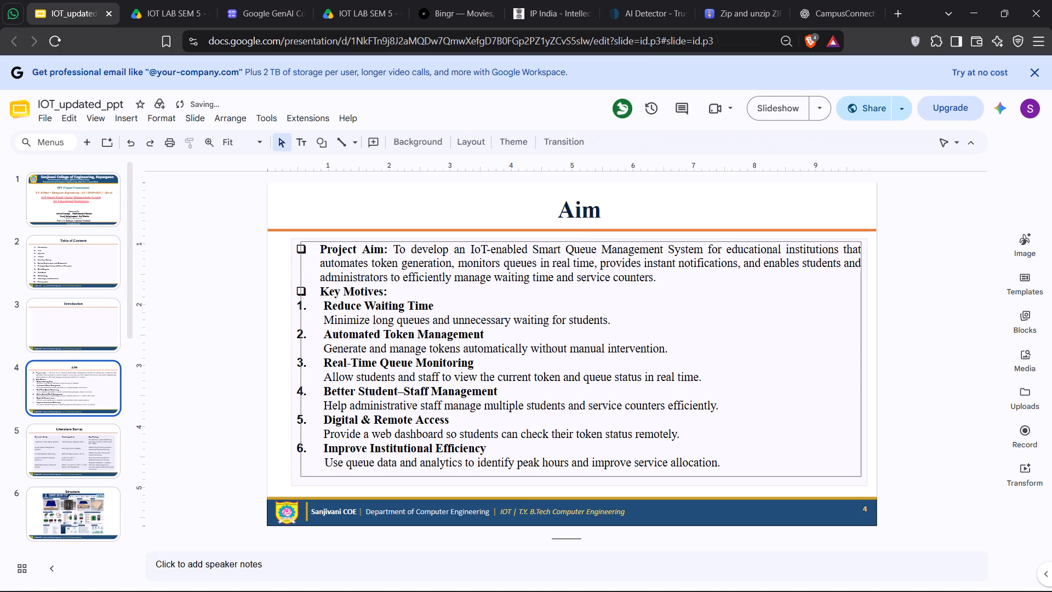
{"action": "left_click", "coordinate": [347, 360]}
{"action": "key", "text": "ctrl+a"}
{"action": "key", "text": "BackSpace"}
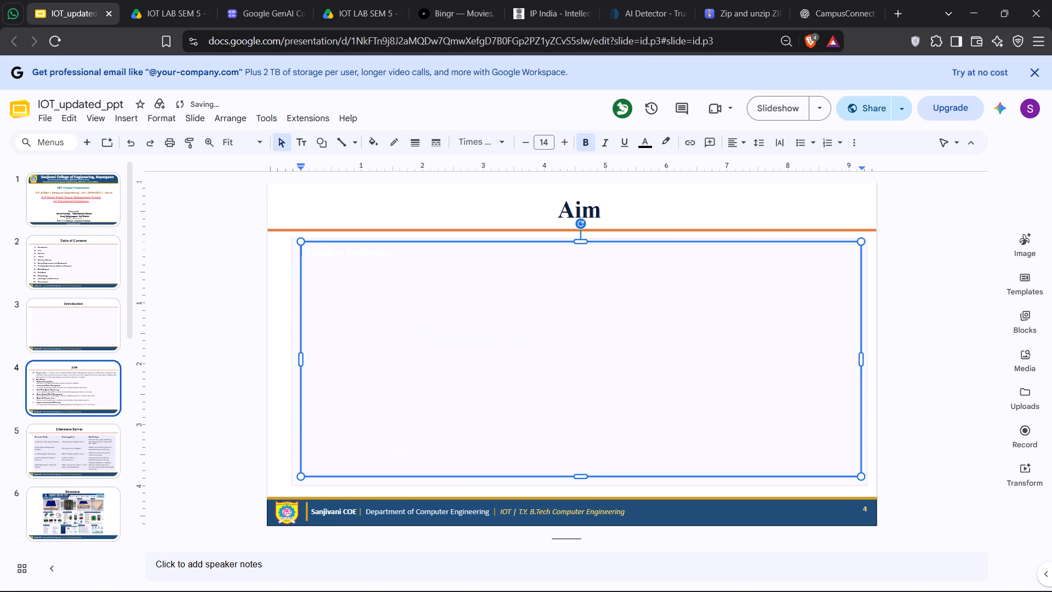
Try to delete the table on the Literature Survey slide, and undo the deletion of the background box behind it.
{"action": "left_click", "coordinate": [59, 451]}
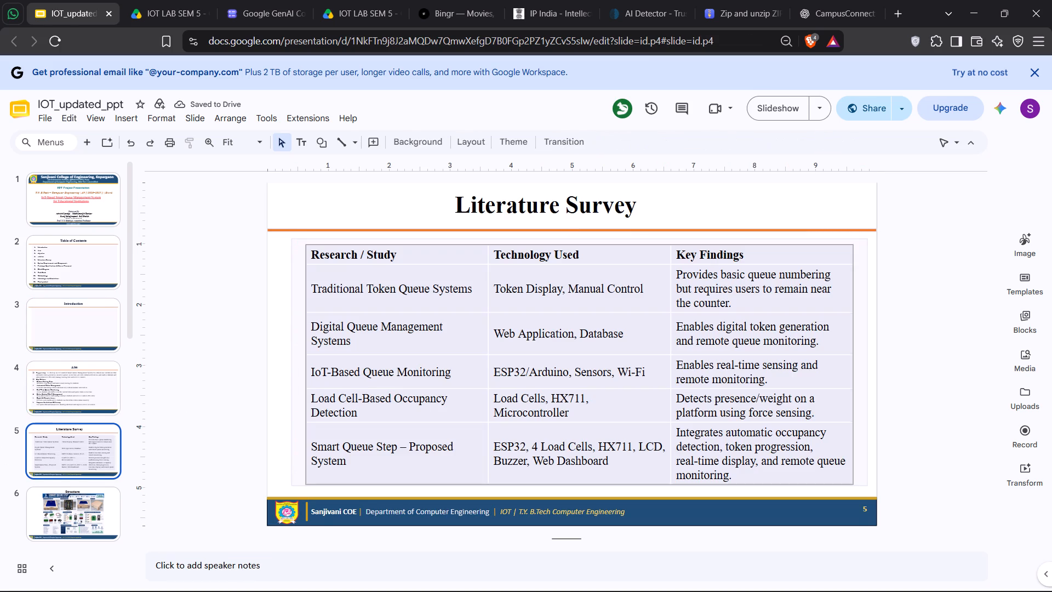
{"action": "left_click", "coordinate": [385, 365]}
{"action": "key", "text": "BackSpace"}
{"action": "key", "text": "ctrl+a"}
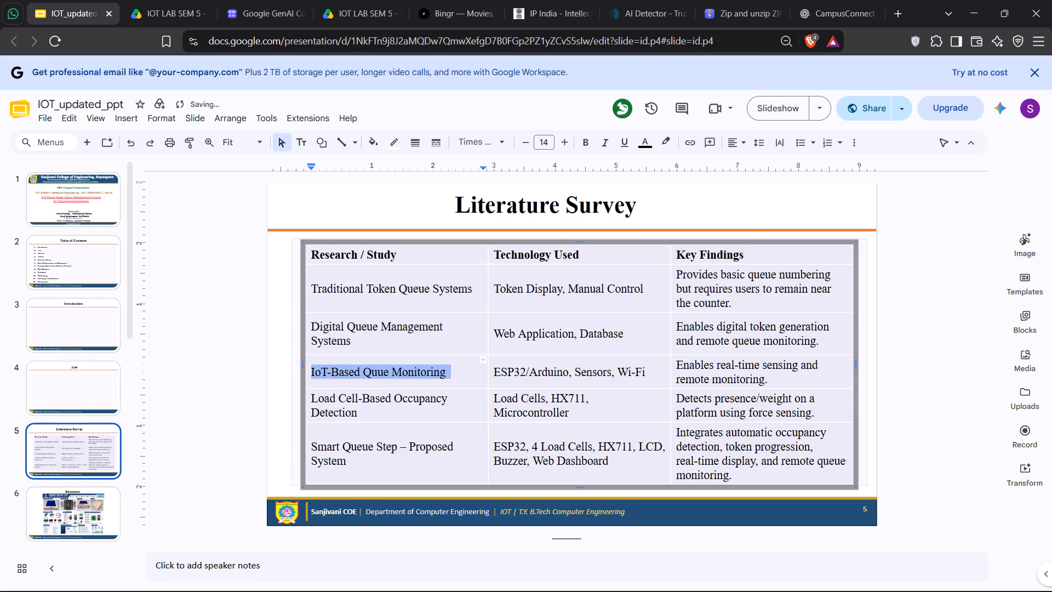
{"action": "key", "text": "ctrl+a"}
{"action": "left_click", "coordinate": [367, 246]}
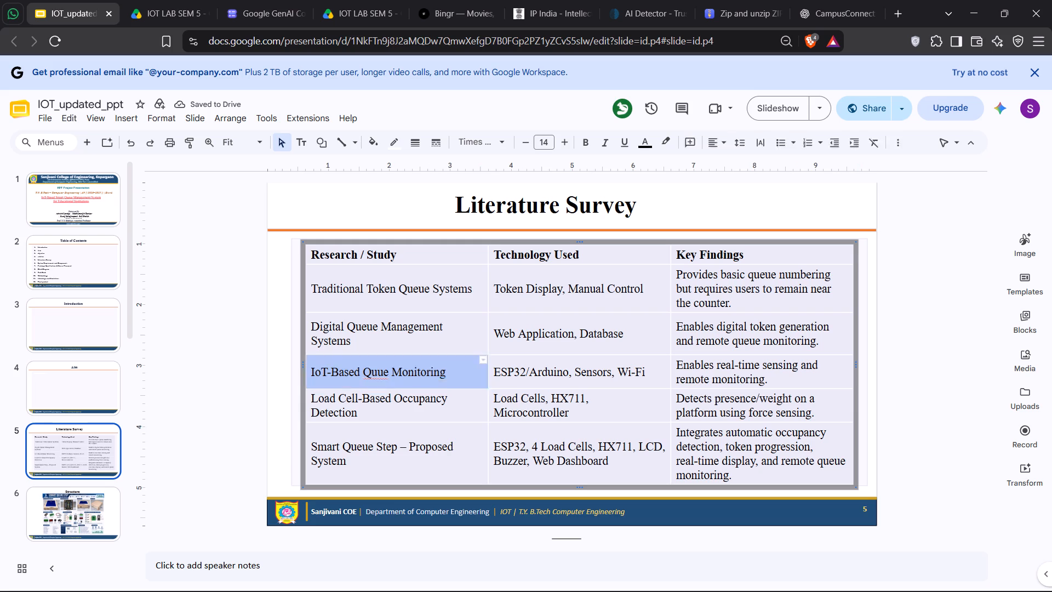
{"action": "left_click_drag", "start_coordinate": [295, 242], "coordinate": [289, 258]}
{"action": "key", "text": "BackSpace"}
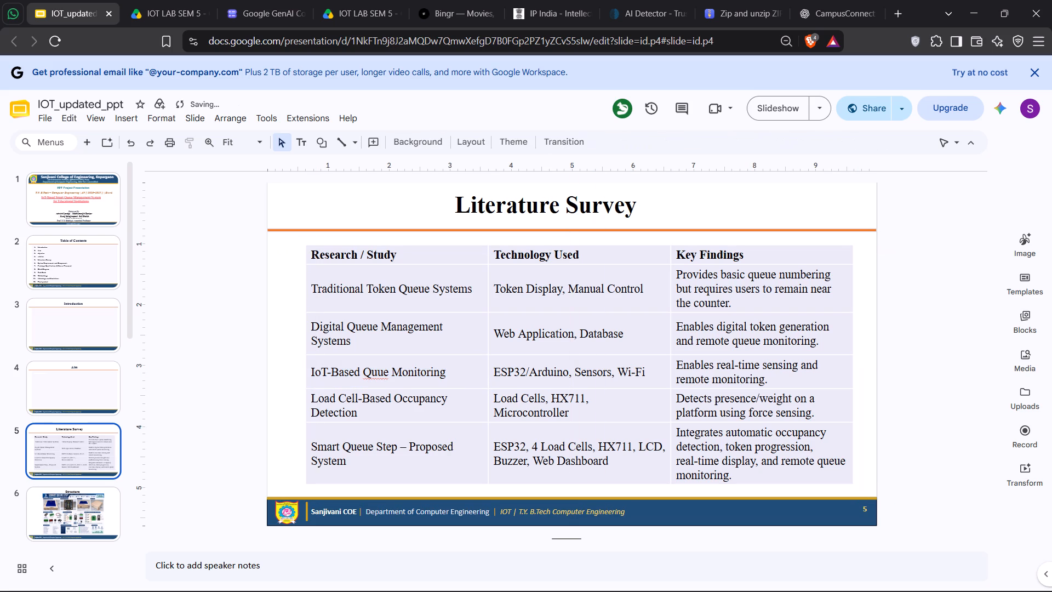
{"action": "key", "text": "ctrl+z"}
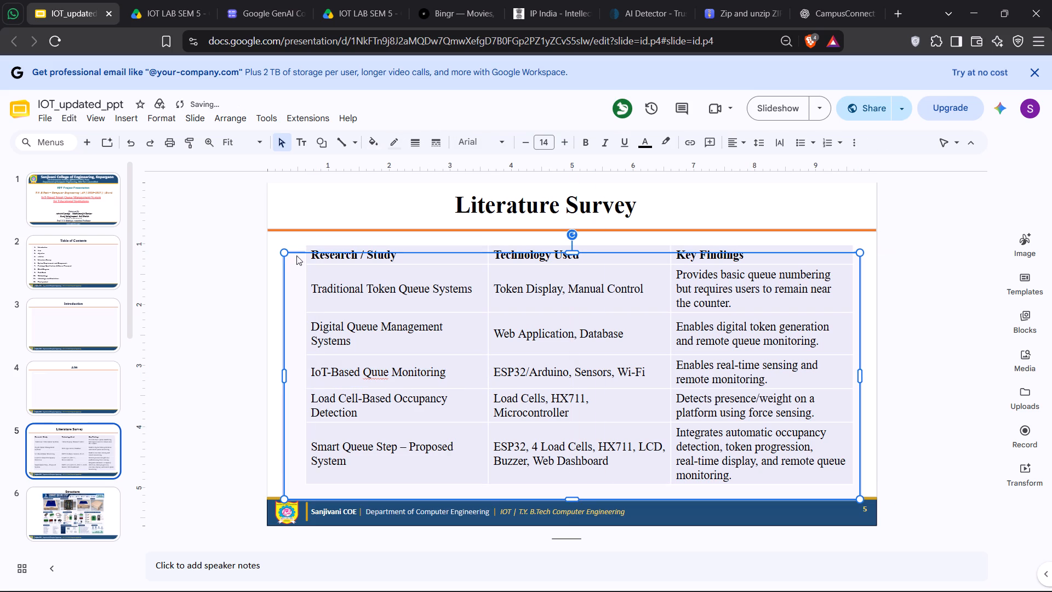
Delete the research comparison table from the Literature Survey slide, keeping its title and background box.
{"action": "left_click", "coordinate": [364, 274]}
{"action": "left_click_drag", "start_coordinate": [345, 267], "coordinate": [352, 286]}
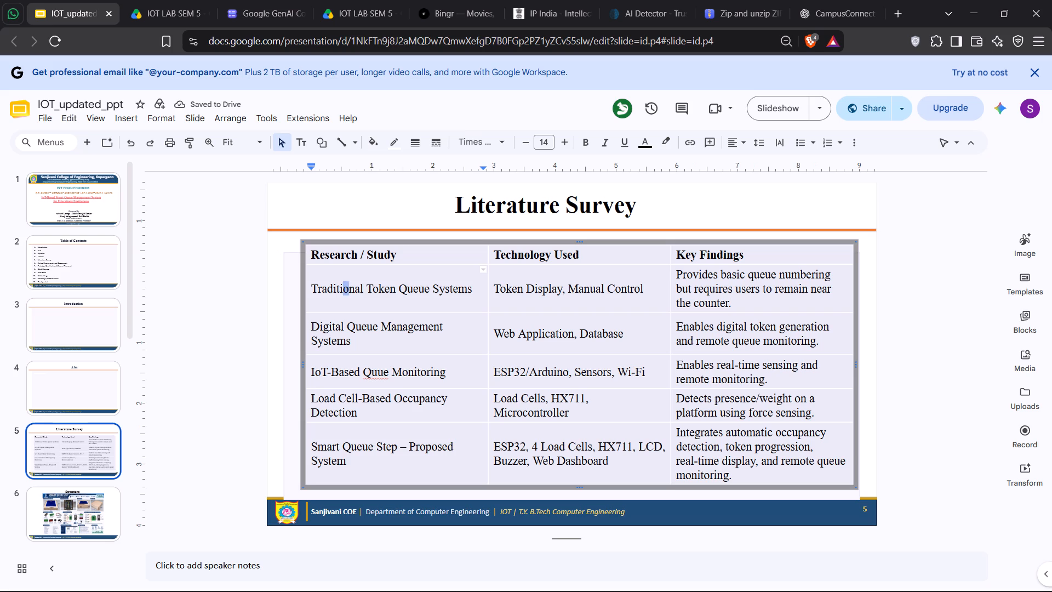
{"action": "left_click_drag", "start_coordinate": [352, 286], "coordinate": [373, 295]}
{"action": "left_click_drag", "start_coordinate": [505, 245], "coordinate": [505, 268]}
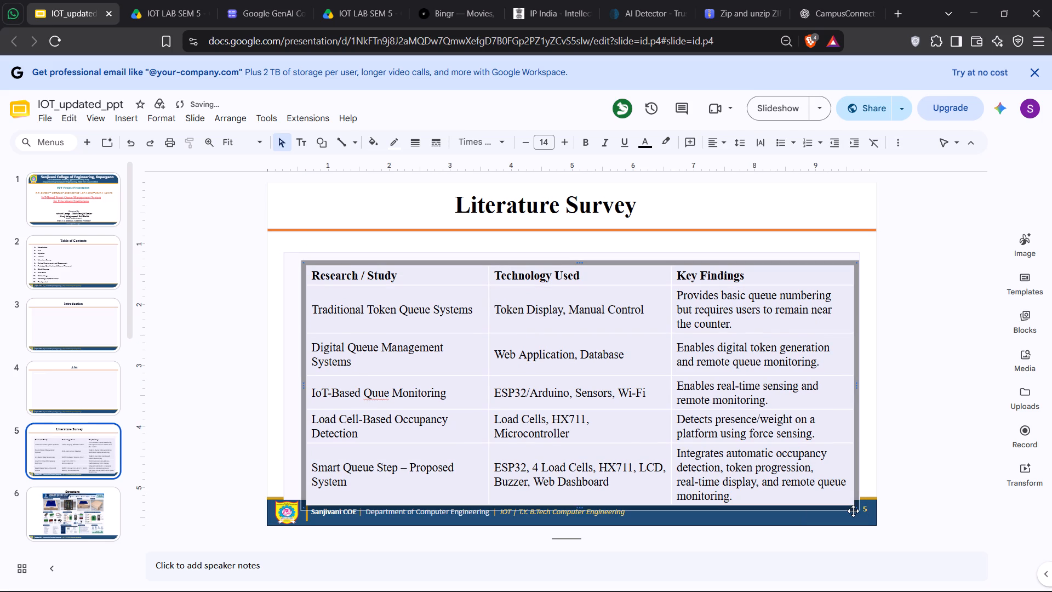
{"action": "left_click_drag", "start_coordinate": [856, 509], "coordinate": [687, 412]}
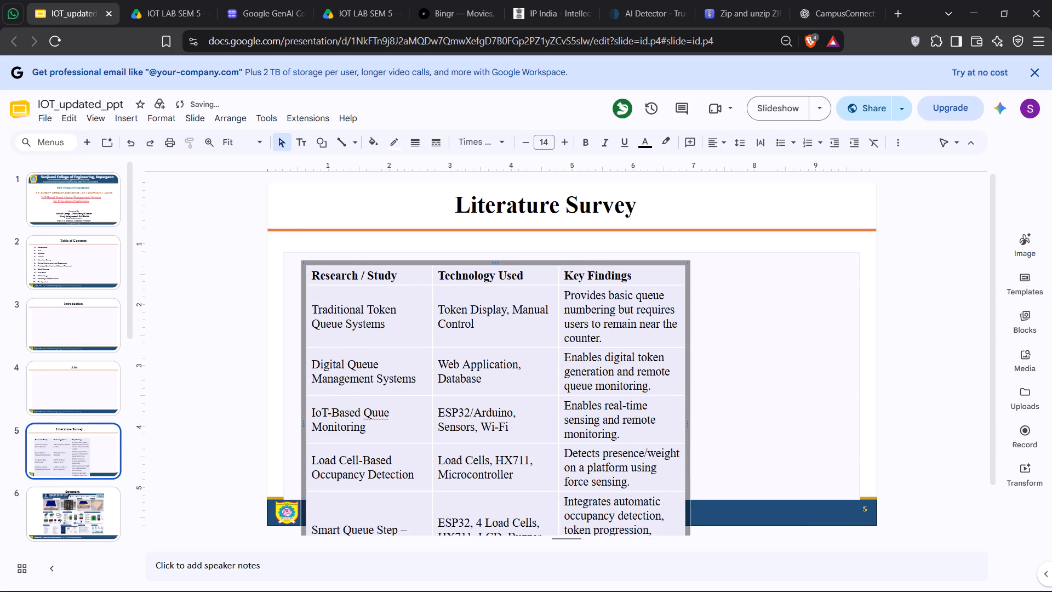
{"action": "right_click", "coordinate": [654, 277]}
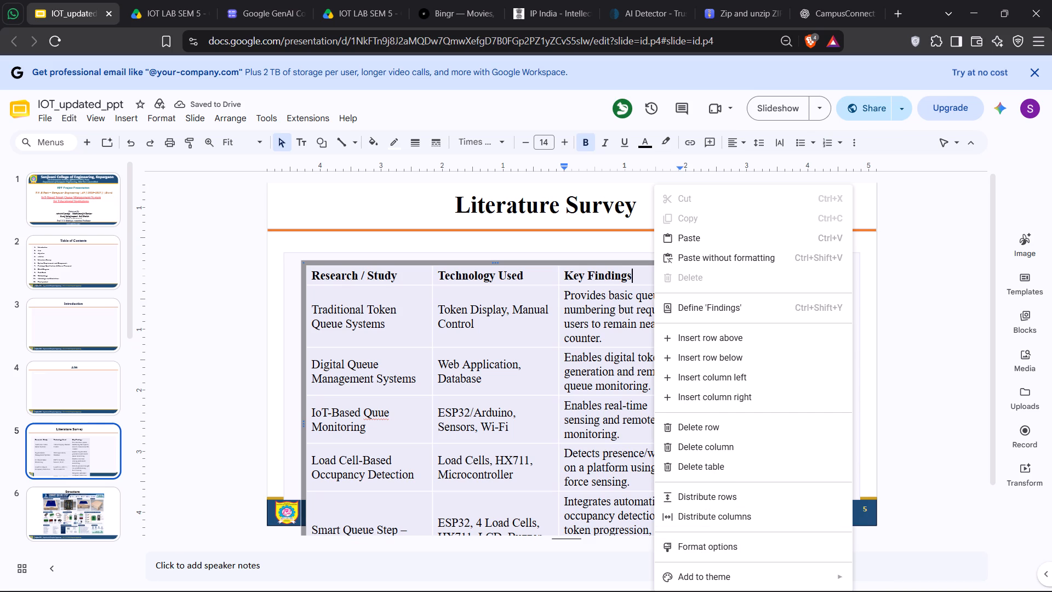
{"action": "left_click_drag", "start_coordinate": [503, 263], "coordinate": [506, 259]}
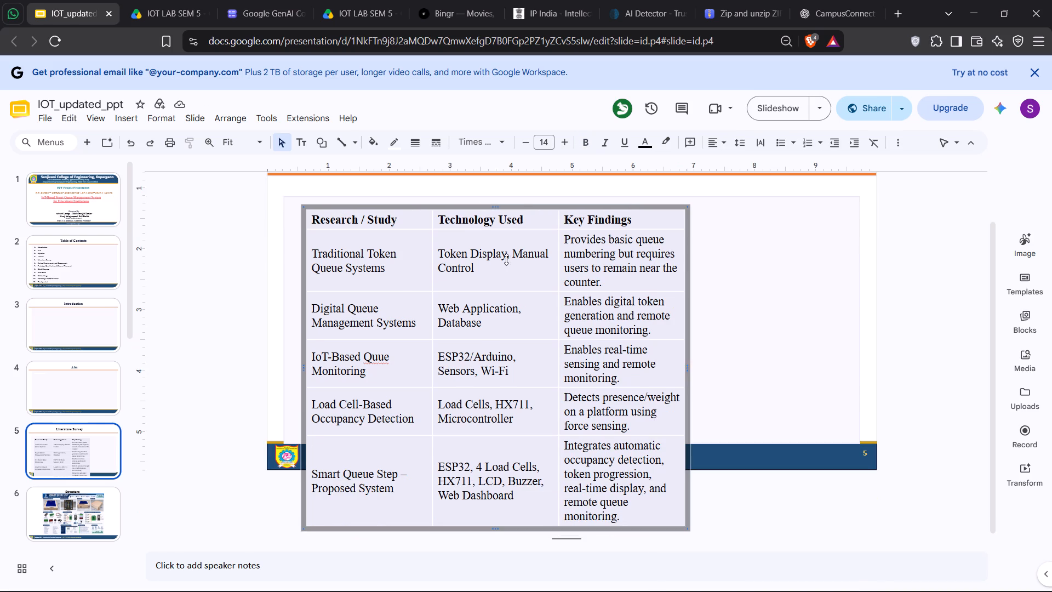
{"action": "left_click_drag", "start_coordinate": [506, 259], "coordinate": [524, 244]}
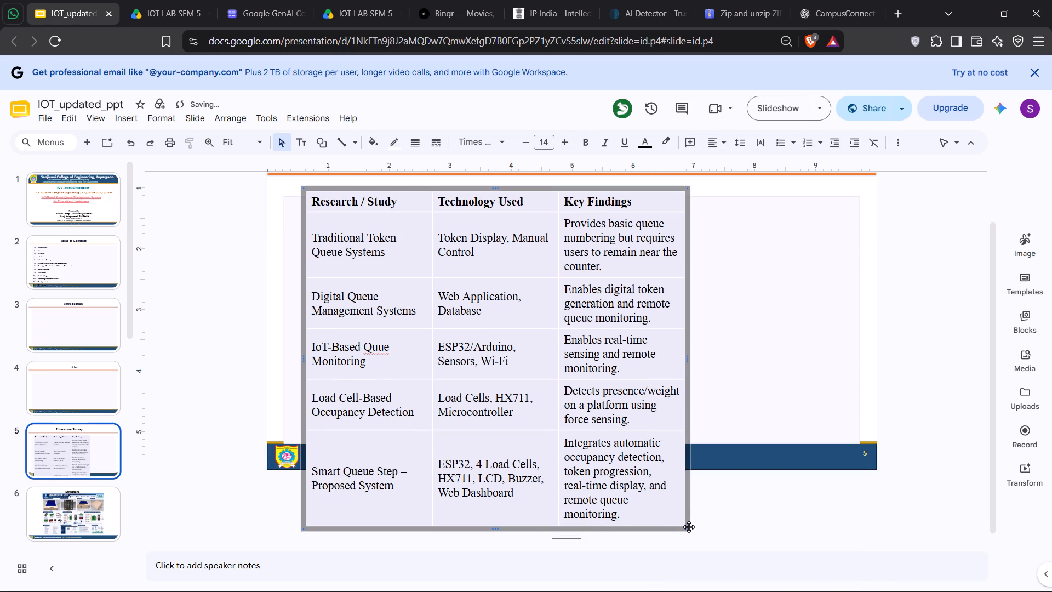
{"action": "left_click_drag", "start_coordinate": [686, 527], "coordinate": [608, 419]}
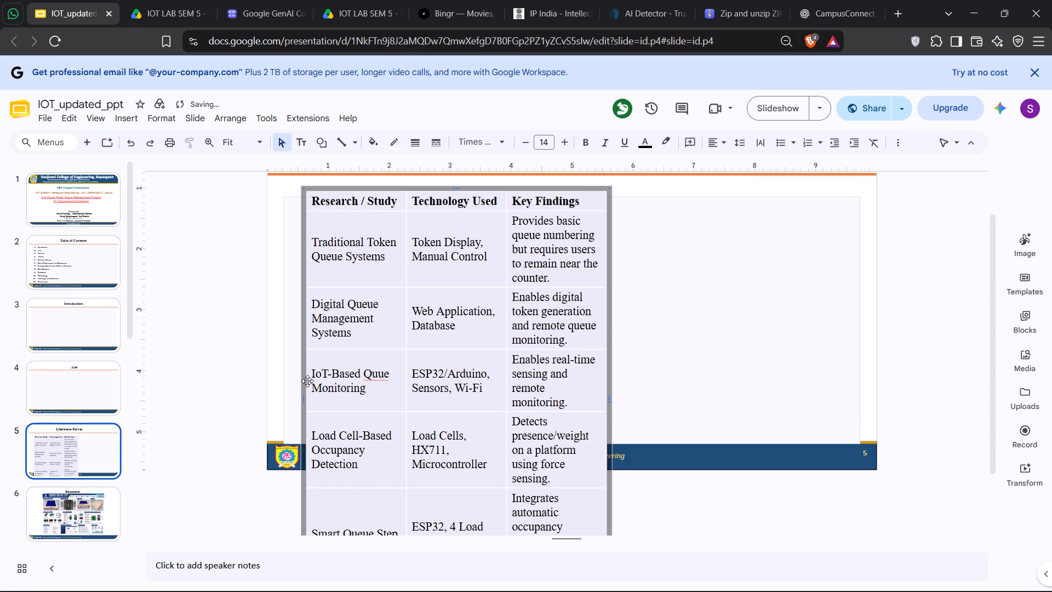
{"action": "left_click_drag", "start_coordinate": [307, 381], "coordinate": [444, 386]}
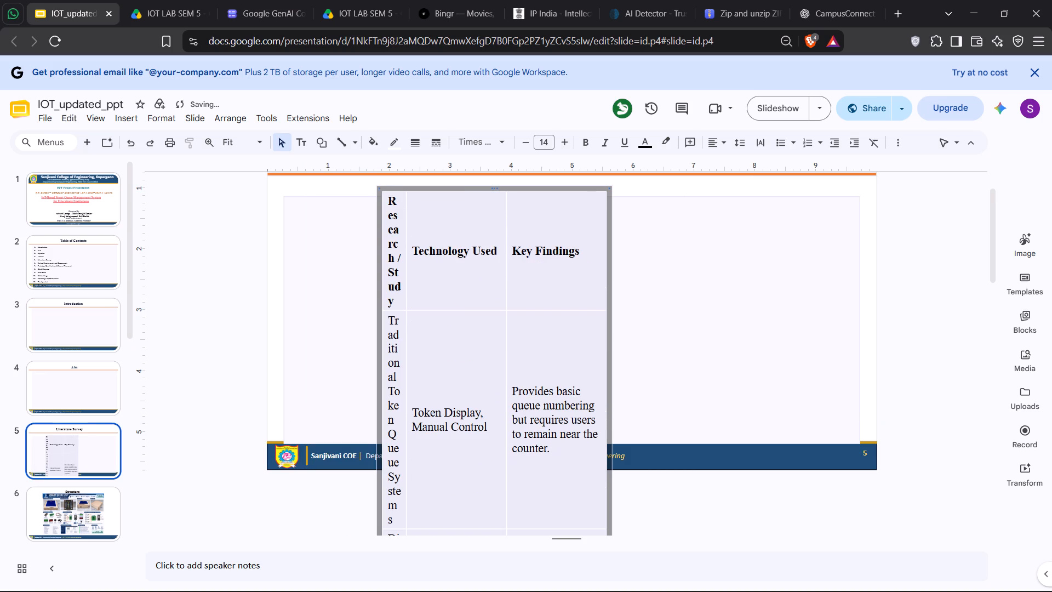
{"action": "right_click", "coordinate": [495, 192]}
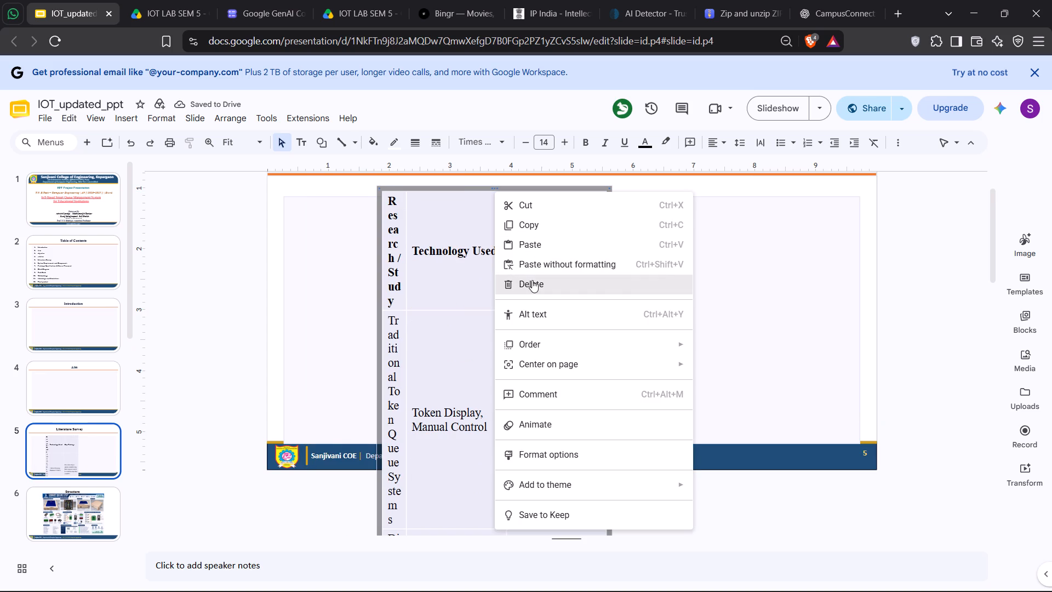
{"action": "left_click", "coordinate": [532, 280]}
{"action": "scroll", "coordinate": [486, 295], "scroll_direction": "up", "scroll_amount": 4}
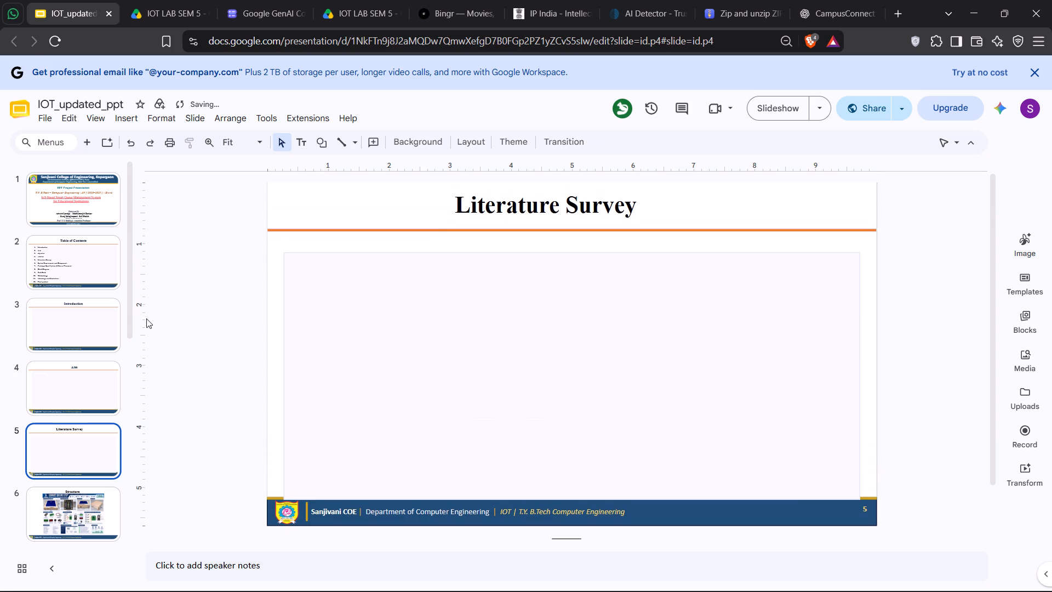
Examine the slides after Literature Survey, including Structure, the block diagram, Prototype Specifications & Sensor Placement, Methodology, and Advantages & Limitations.
{"action": "scroll", "coordinate": [62, 466], "scroll_direction": "down", "scroll_amount": 4}
{"action": "left_click", "coordinate": [88, 246]}
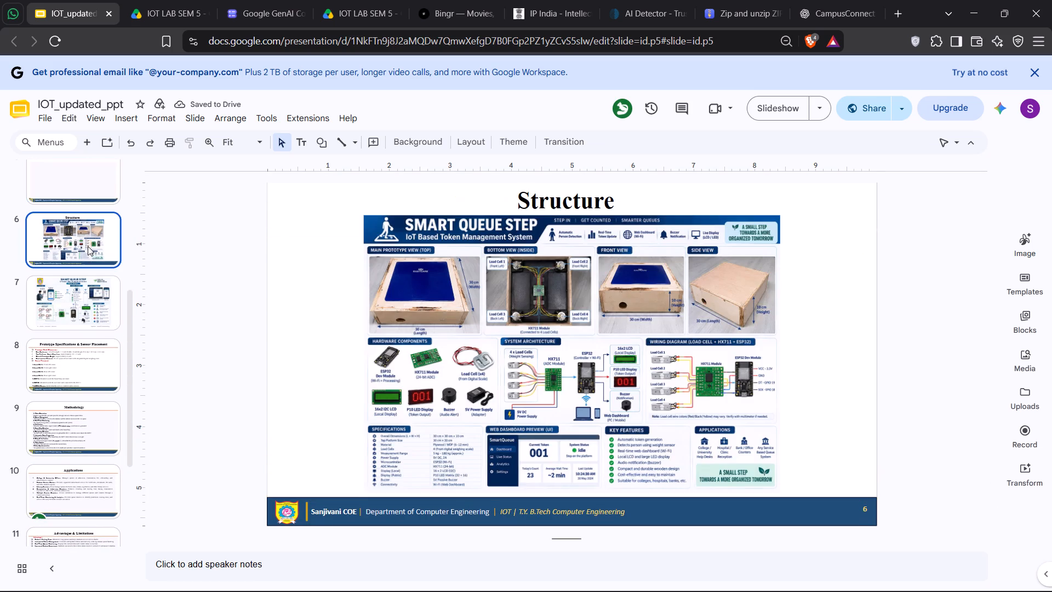
{"action": "scroll", "coordinate": [48, 237], "scroll_direction": "down", "scroll_amount": 3}
{"action": "scroll", "coordinate": [47, 255], "scroll_direction": "up", "scroll_amount": 1}
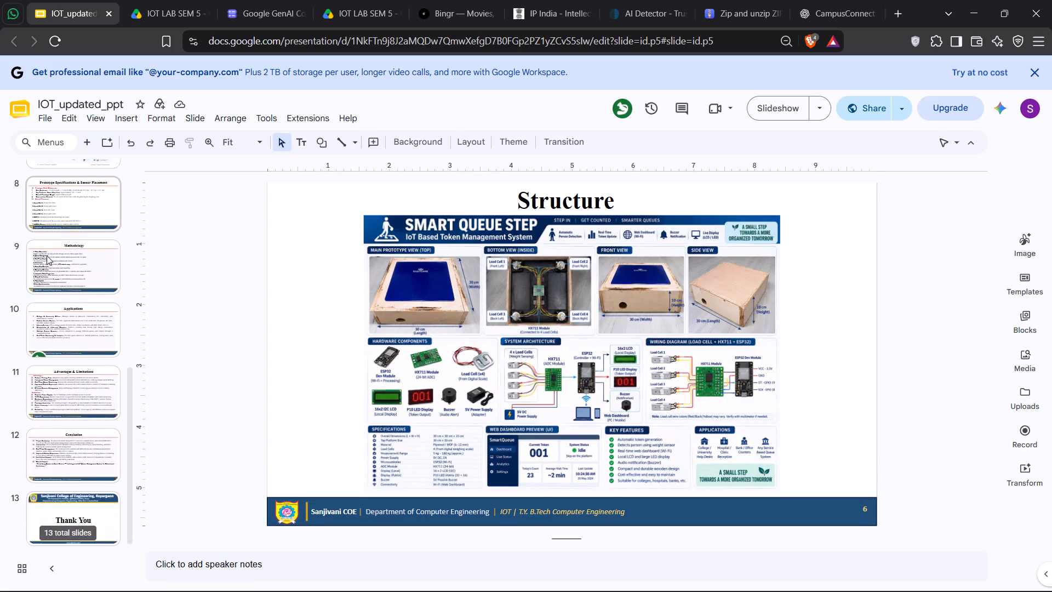
{"action": "scroll", "coordinate": [47, 255], "scroll_direction": "up", "scroll_amount": 1}
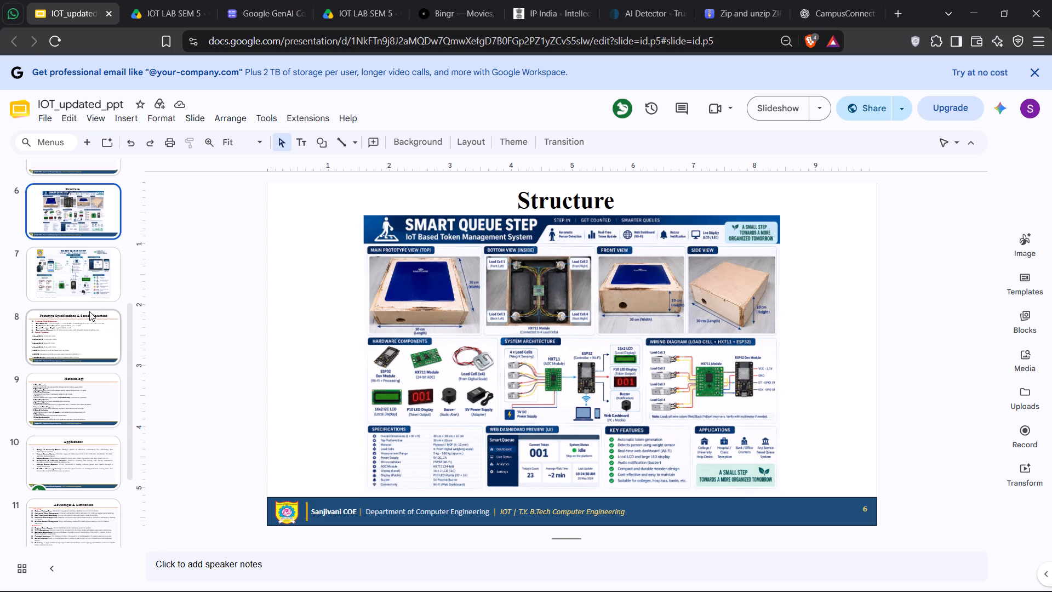
{"action": "left_click", "coordinate": [59, 284]}
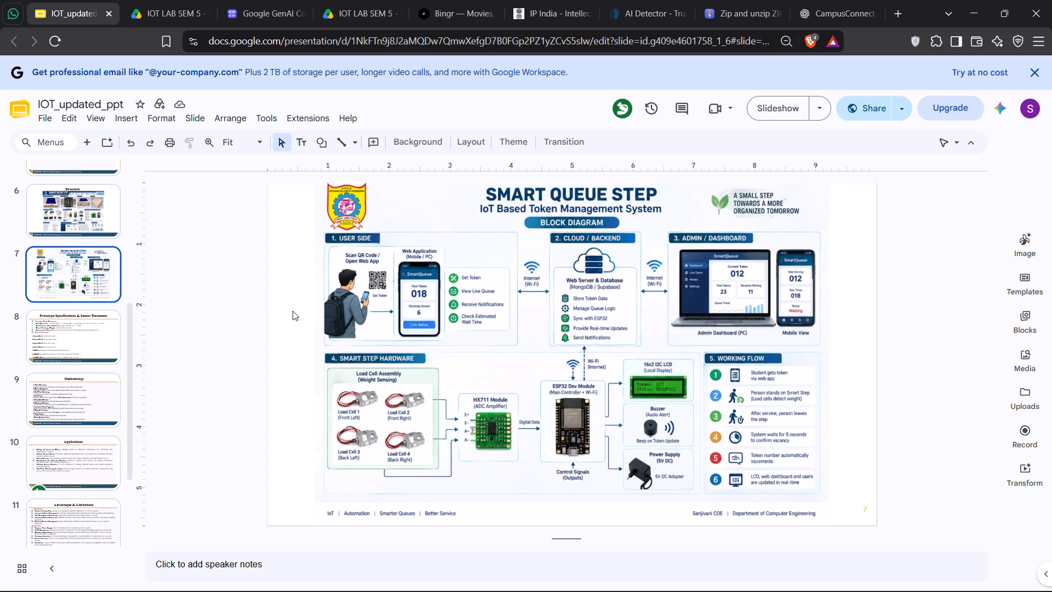
{"action": "left_click", "coordinate": [61, 322]}
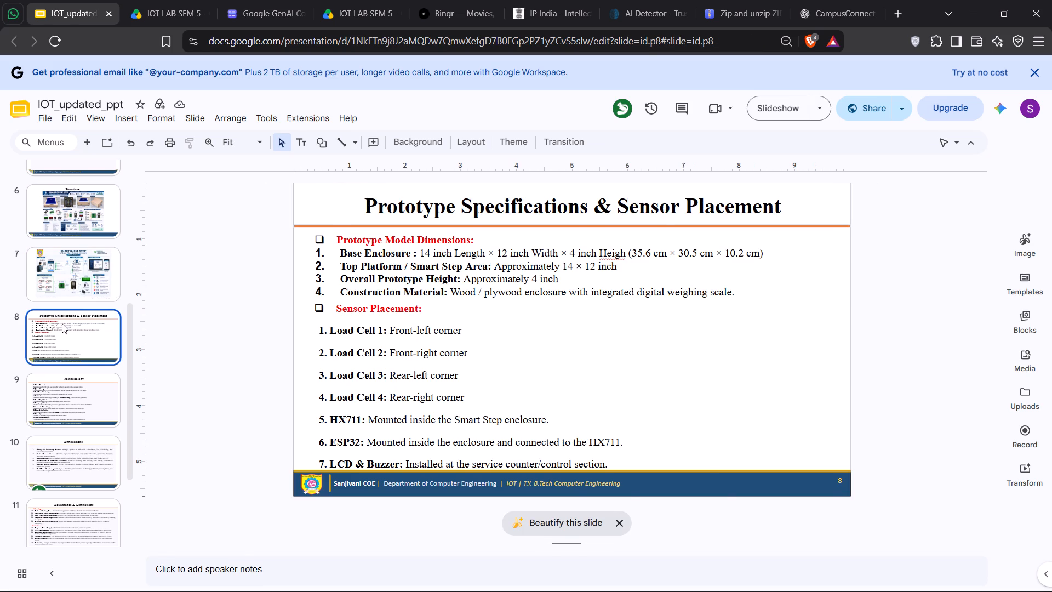
{"action": "left_click", "coordinate": [52, 286]}
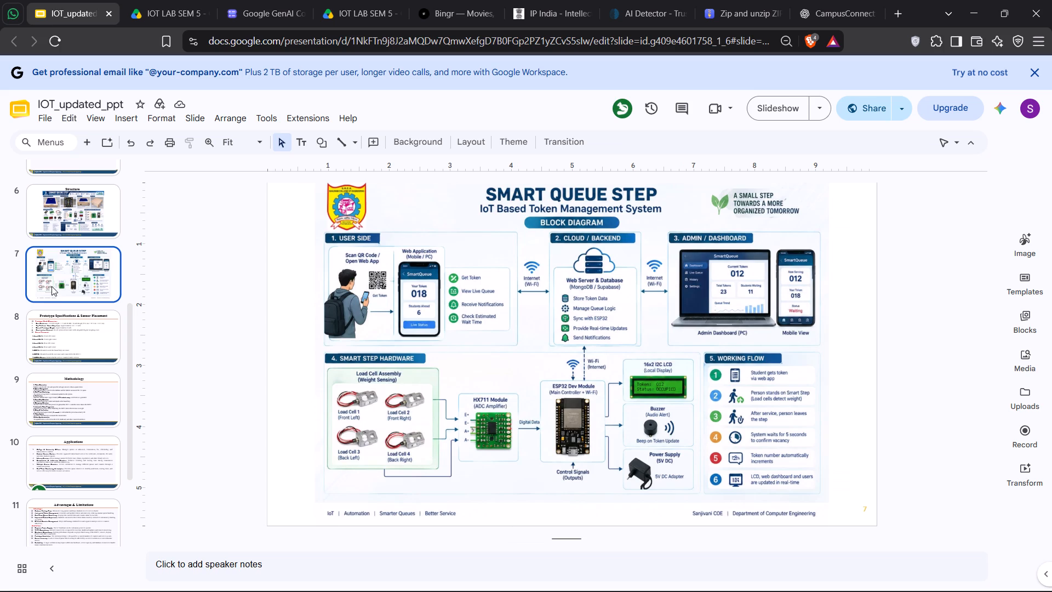
{"action": "left_click", "coordinate": [68, 336]}
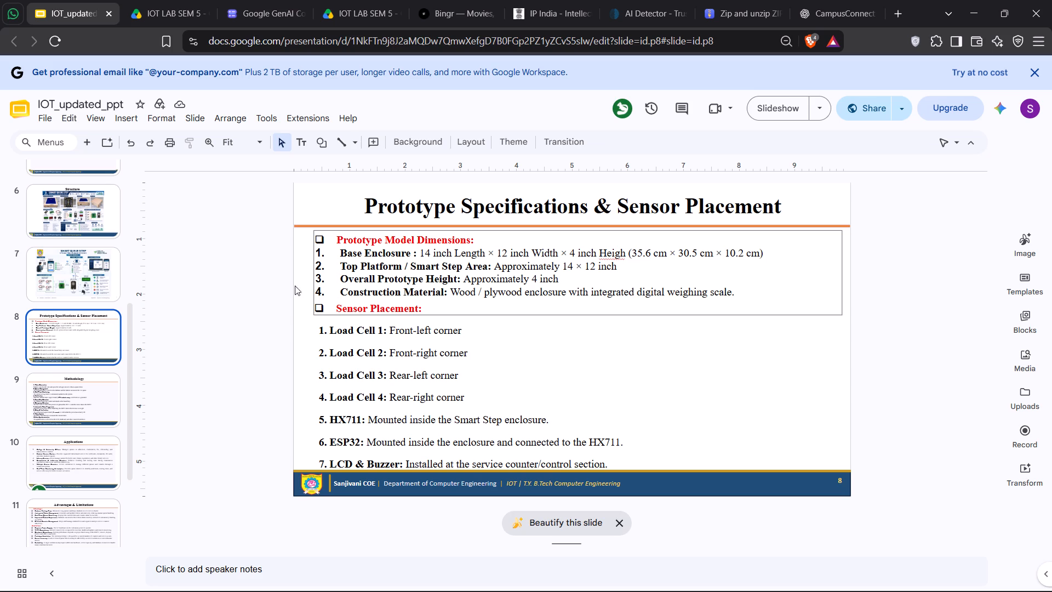
{"action": "left_click", "coordinate": [98, 385]}
{"action": "scroll", "coordinate": [92, 387], "scroll_direction": "down", "scroll_amount": 3}
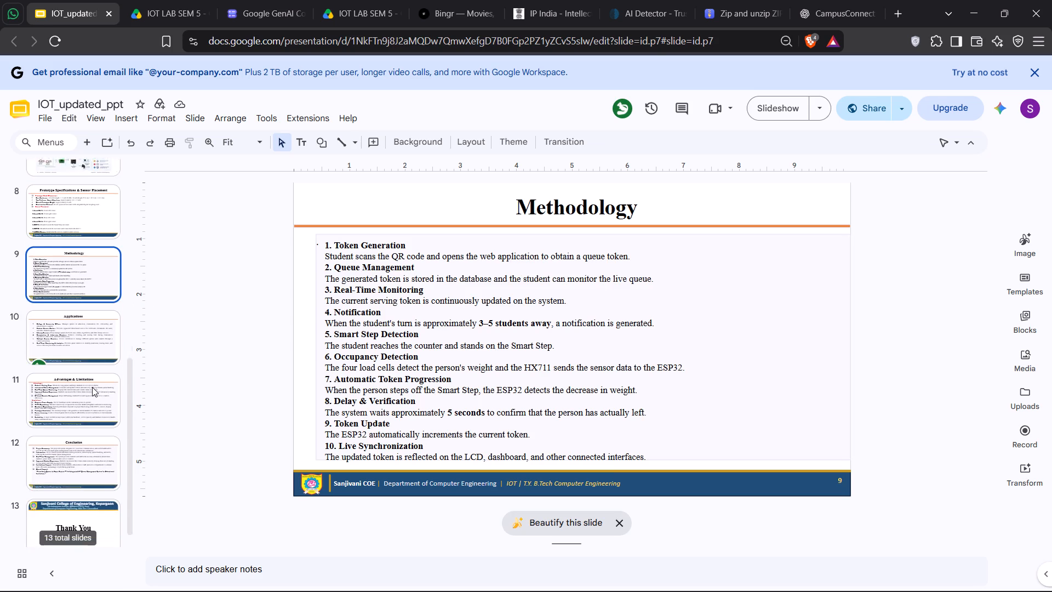
{"action": "scroll", "coordinate": [92, 387], "scroll_direction": "down", "scroll_amount": 3}
{"action": "left_click", "coordinate": [79, 389]}
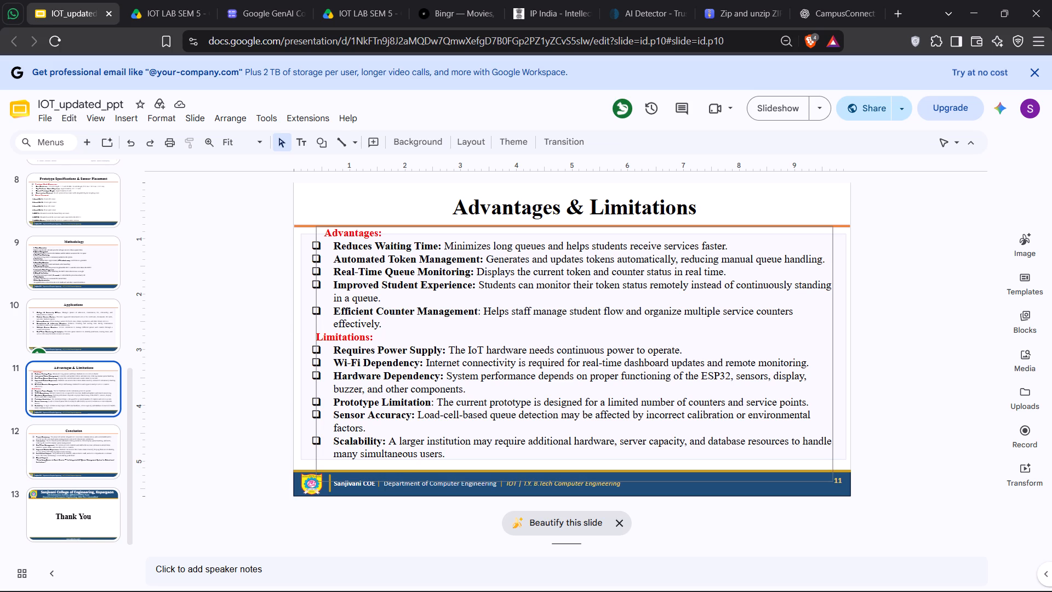
{"action": "scroll", "coordinate": [59, 318], "scroll_direction": "up", "scroll_amount": 8}
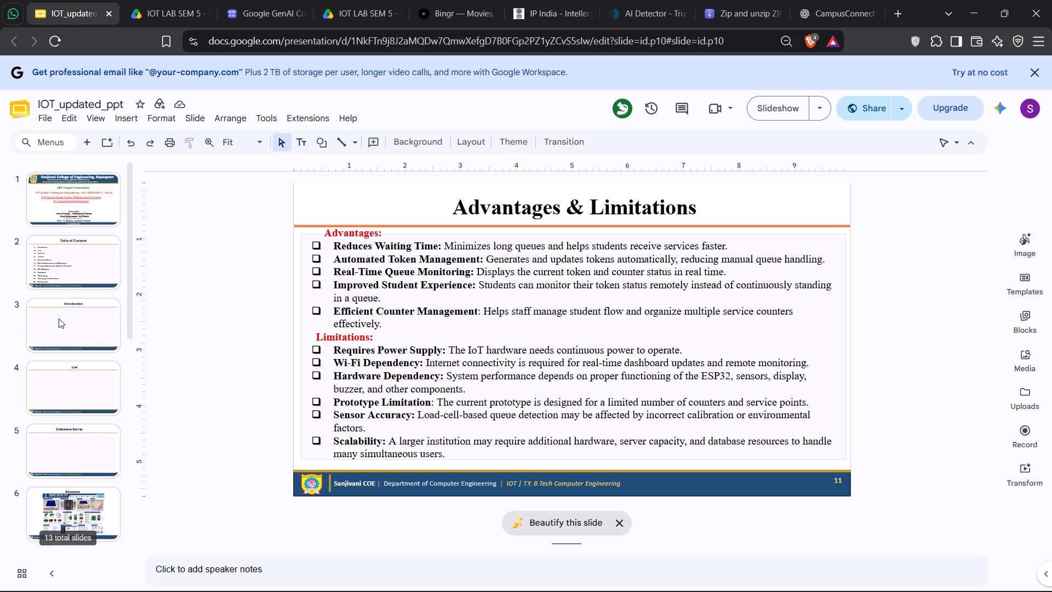
{"action": "scroll", "coordinate": [59, 318], "scroll_direction": "down", "scroll_amount": 6}
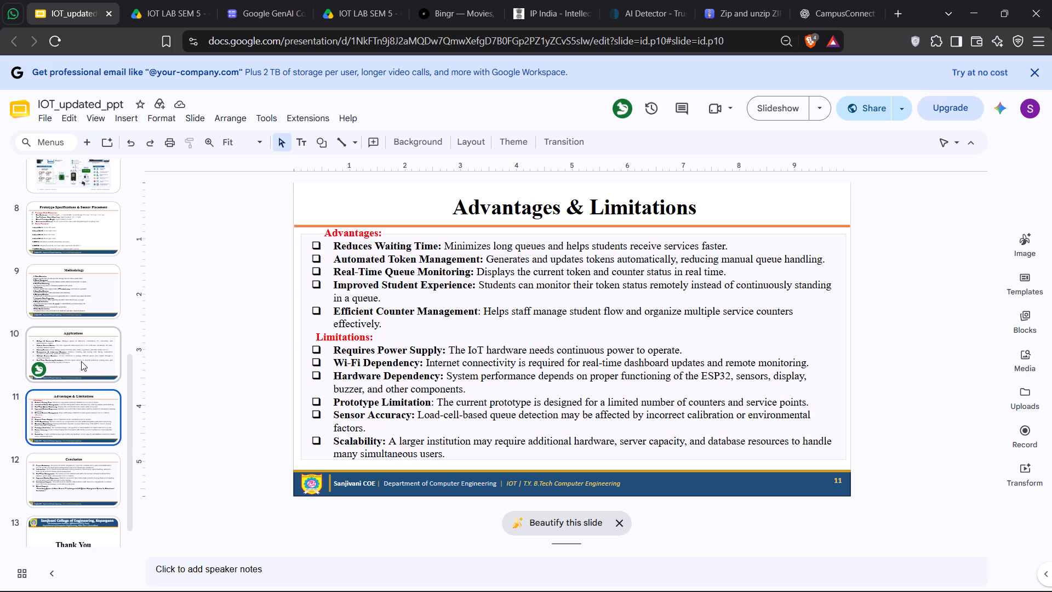
{"action": "scroll", "coordinate": [81, 361], "scroll_direction": "up", "scroll_amount": 5}
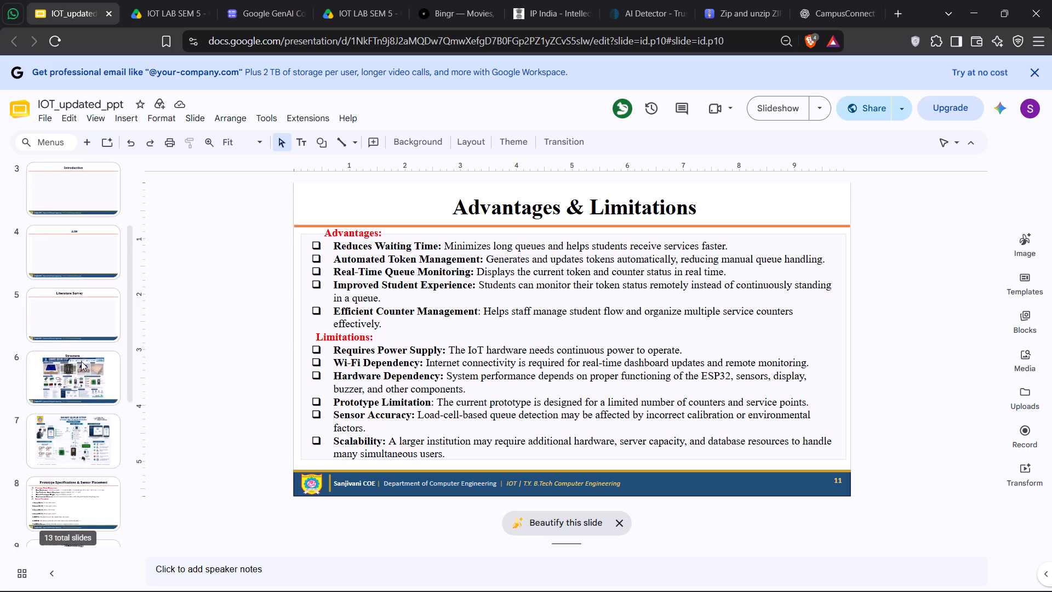
{"action": "scroll", "coordinate": [81, 361], "scroll_direction": "up", "scroll_amount": 5}
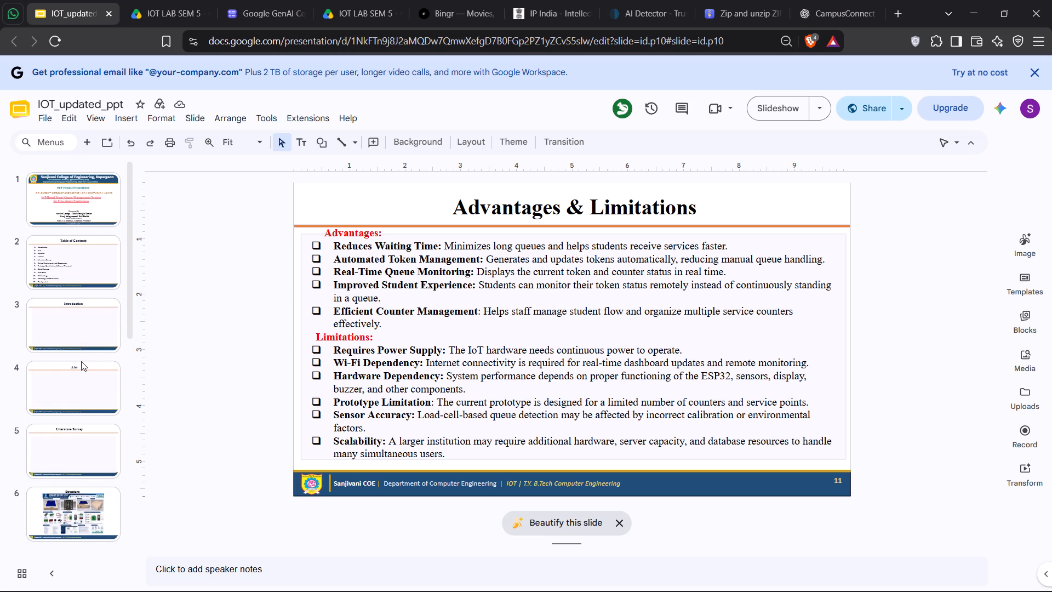
Undo the content deletions on the Introduction, Aim and Literature Survey slides, keeping the Table of Contents entry "Final product" by redoing its edits.
{"action": "key", "text": "ctrl+z"}
{"action": "key", "text": "ctrl+z"}
{"action": "key", "text": "ctrl+z"}
{"action": "key", "text": "ctrl+z"}
{"action": "key", "text": "ctrl+z"}
{"action": "key", "text": "ctrl+z"}
{"action": "key", "text": "ctrl+z"}
{"action": "key", "text": "ctrl+z"}
{"action": "key", "text": "ctrl+z"}
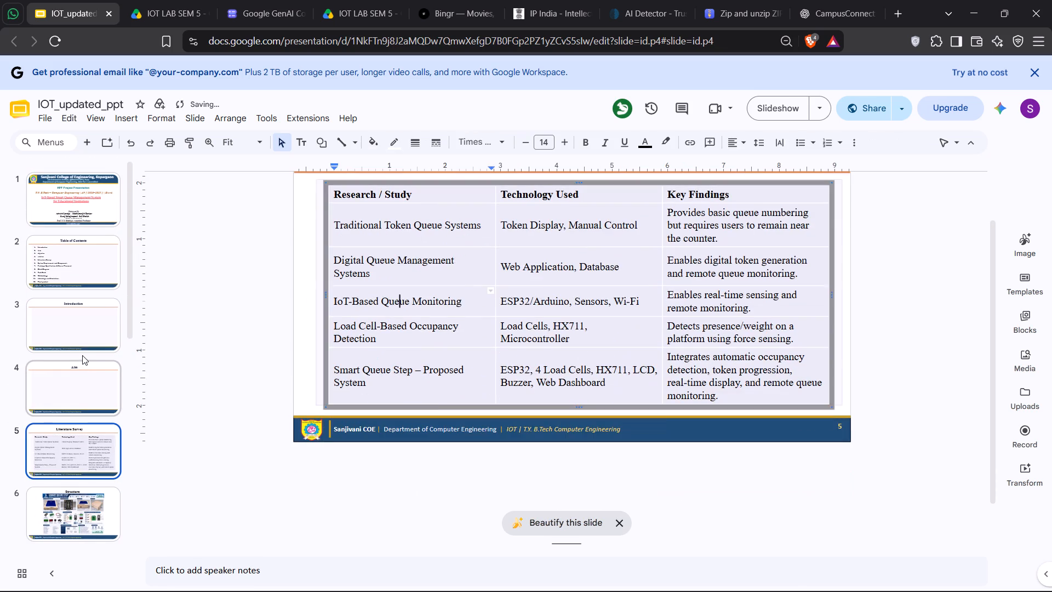
{"action": "key", "text": "ctrl+z"}
{"action": "key", "text": "ctrl+z"}
{"action": "key", "text": "ctrl+z"}
{"action": "key", "text": "ctrl+z"}
{"action": "key", "text": "ctrl+z"}
{"action": "key", "text": "ctrl+z"}
{"action": "key", "text": "ctrl+z"}
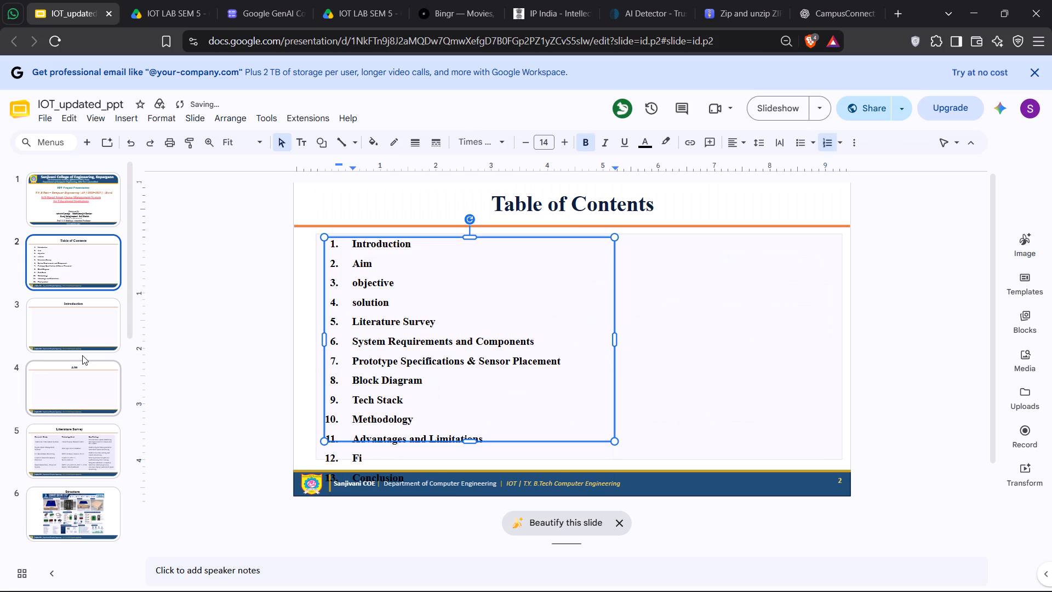
{"action": "key", "text": "ctrl+y"}
{"action": "key", "text": "ctrl+y"}
{"action": "key", "text": "ctrl+y"}
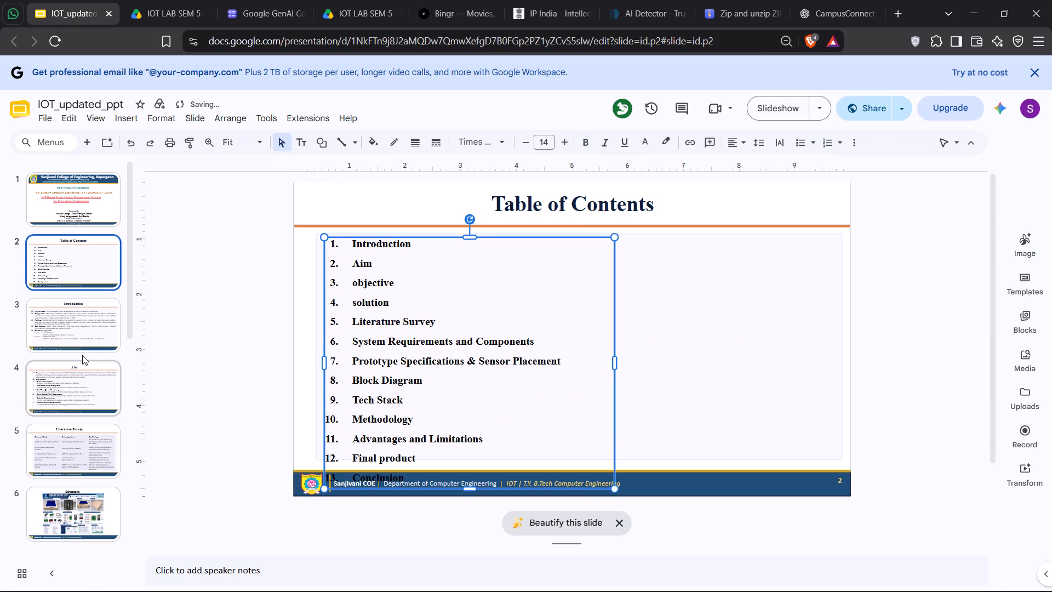
Check the content of the Introduction, Aim and Literature Survey slides and look through the slides that follow.
{"action": "left_click", "coordinate": [58, 350]}
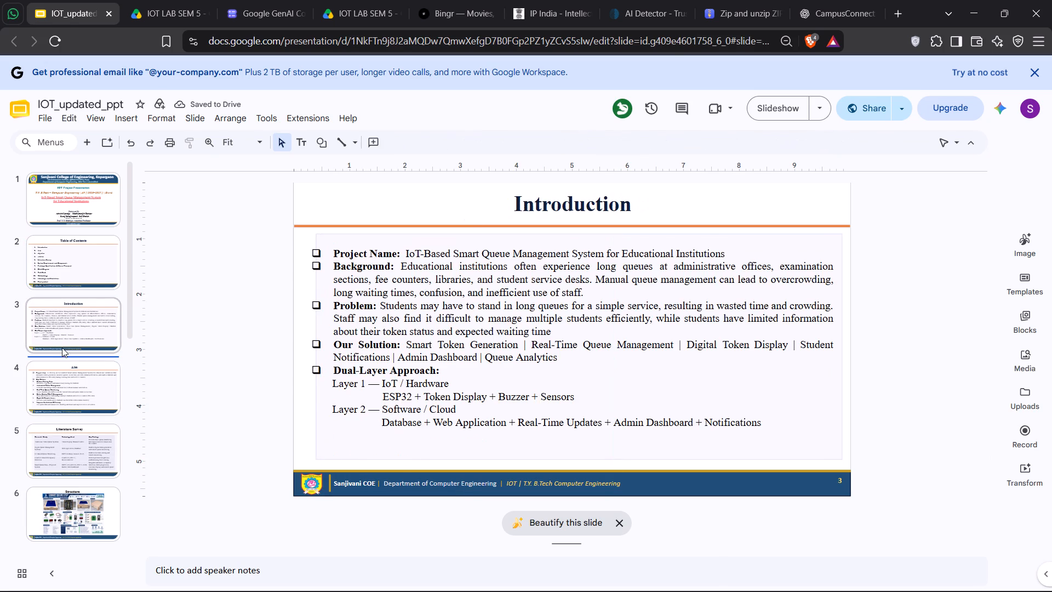
{"action": "left_click", "coordinate": [79, 397]}
{"action": "left_click", "coordinate": [80, 429]}
{"action": "scroll", "coordinate": [78, 436], "scroll_direction": "down", "scroll_amount": 4}
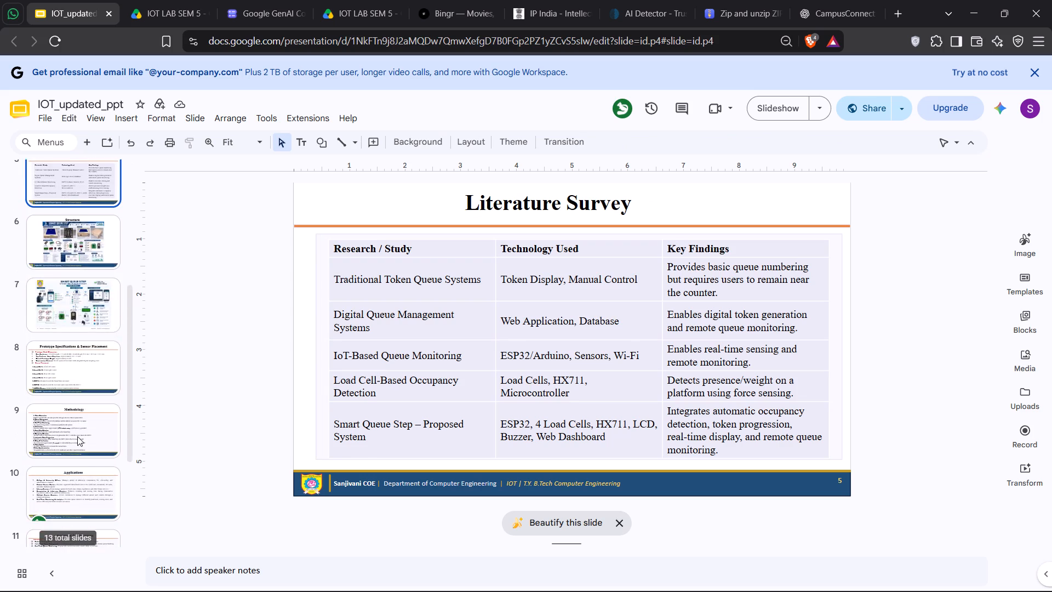
Look over the remaining slides through Thank You, and go back past Introduction to review the deck from its title slide.
{"action": "scroll", "coordinate": [74, 418], "scroll_direction": "down", "scroll_amount": 9}
{"action": "left_click", "coordinate": [191, 347]}
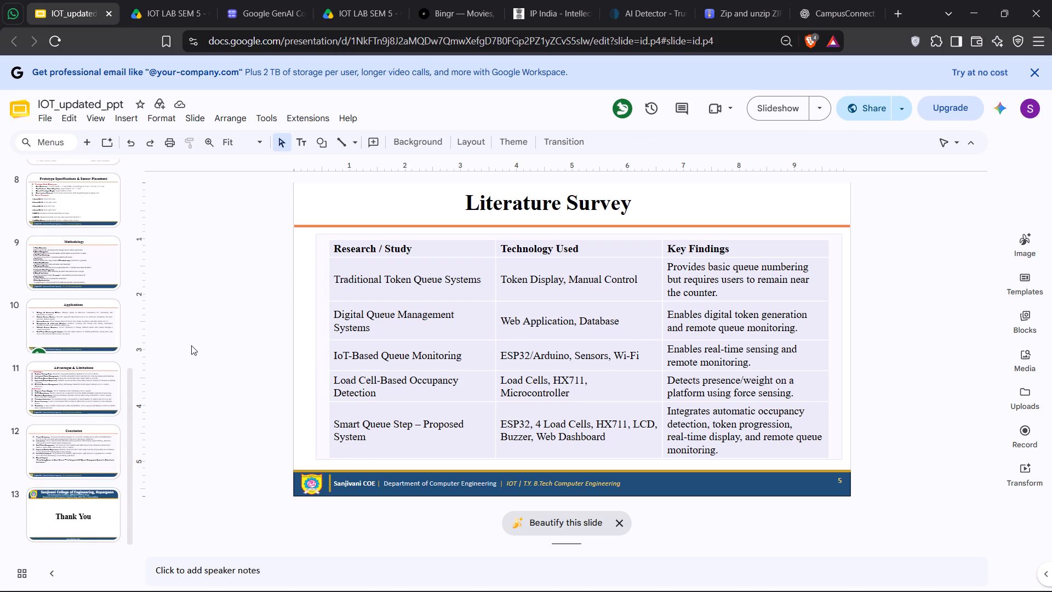
{"action": "scroll", "coordinate": [201, 351], "scroll_direction": "up", "scroll_amount": 12}
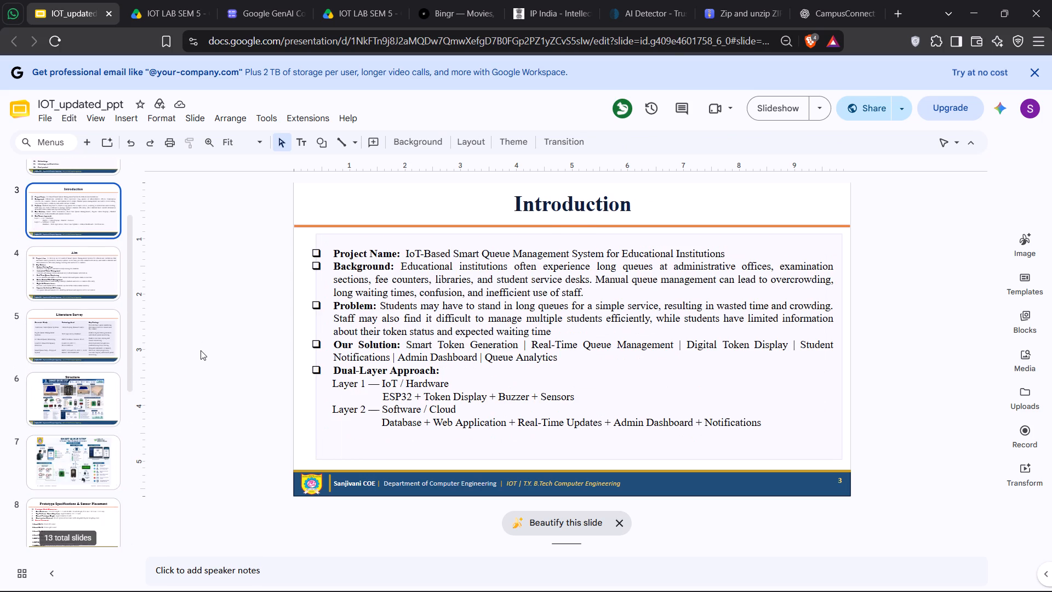
{"action": "scroll", "coordinate": [201, 356], "scroll_direction": "up", "scroll_amount": 7}
{"action": "scroll", "coordinate": [201, 358], "scroll_direction": "down", "scroll_amount": 2}
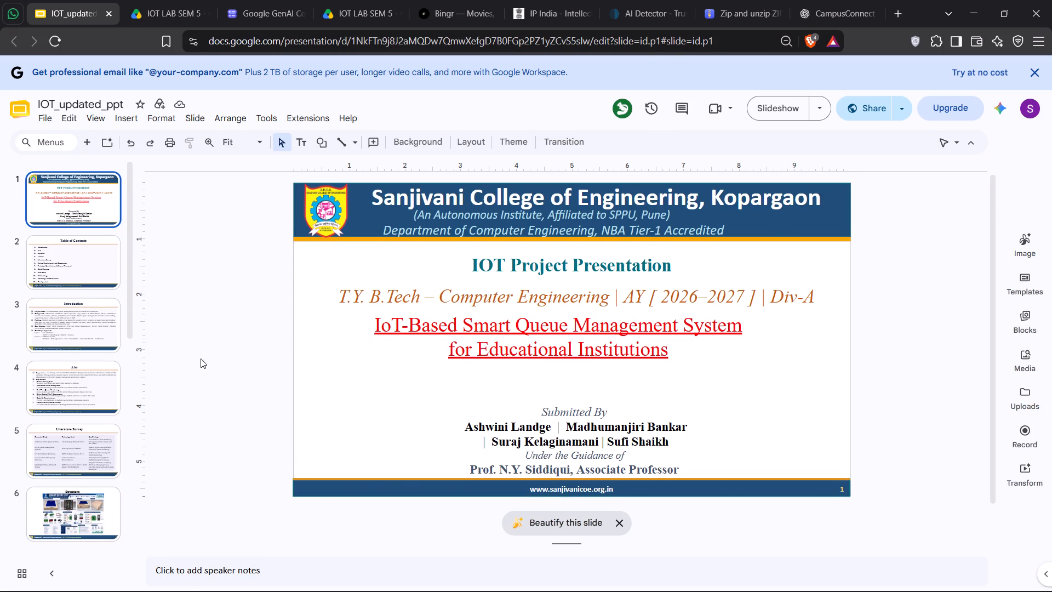
{"action": "scroll", "coordinate": [201, 358], "scroll_direction": "down", "scroll_amount": 4}
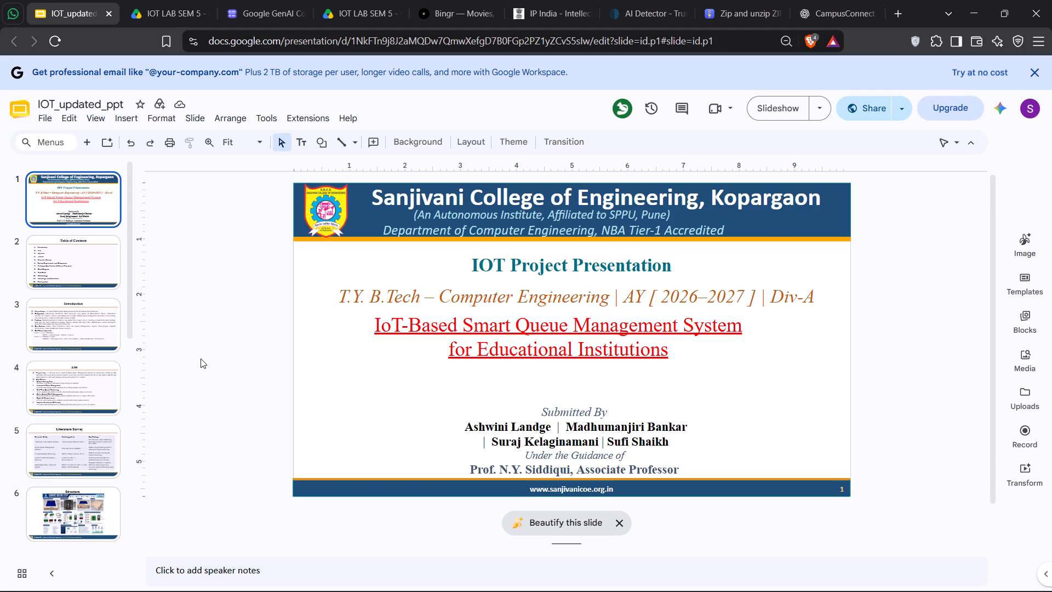